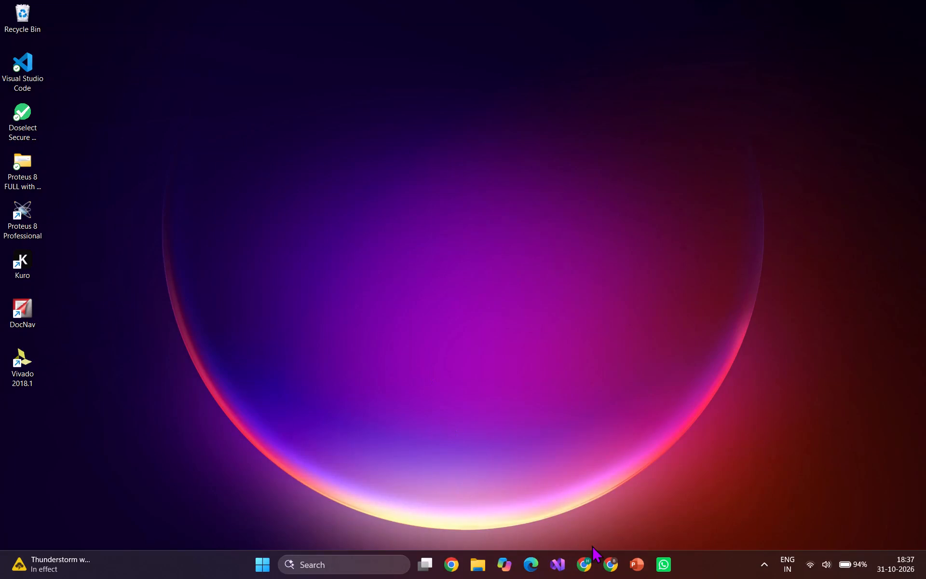
Open a new Google Chrome window from the desktop, using the browser profile marked H.
left_click(582, 564)
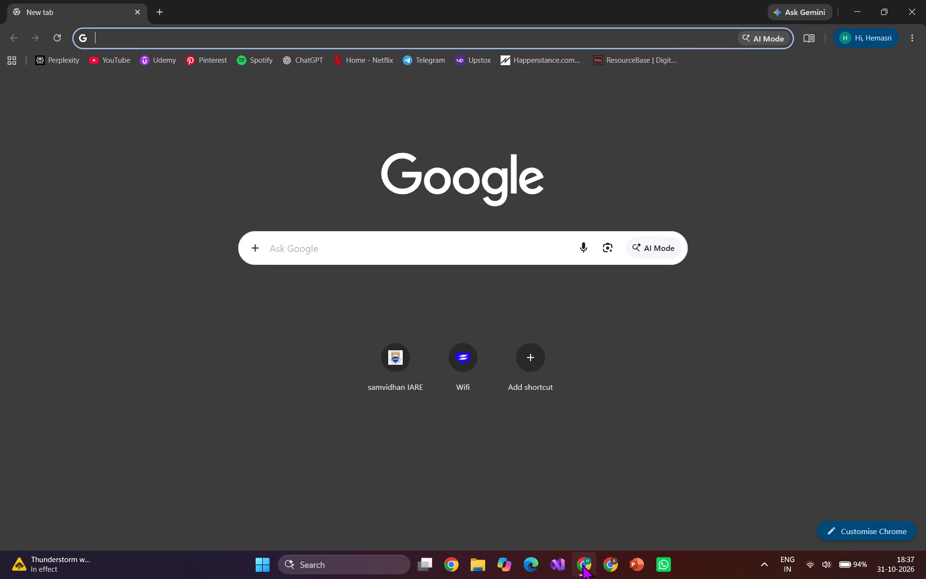
Activate the Google search box on the new tab page for entering a query.
left_click(447, 245)
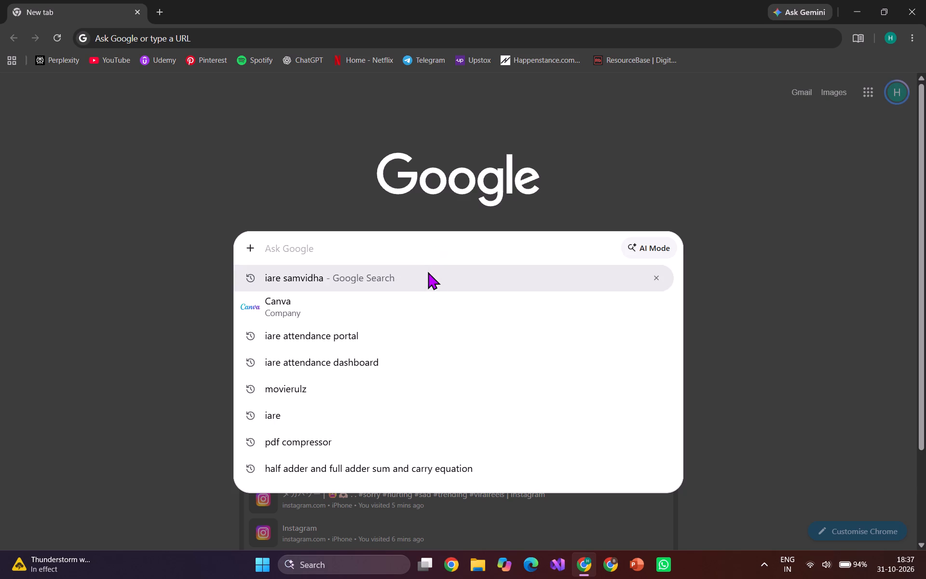
Dismiss the search suggestions and switch the computer's Wi-Fi connection to the secured MLRIT network.
left_click(302, 143)
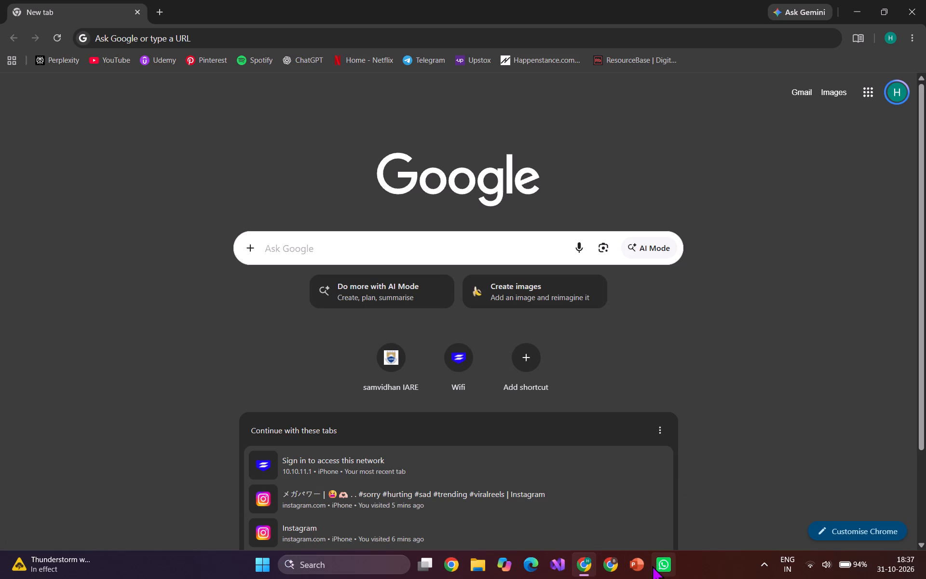
left_click(820, 567)
left_click(760, 335)
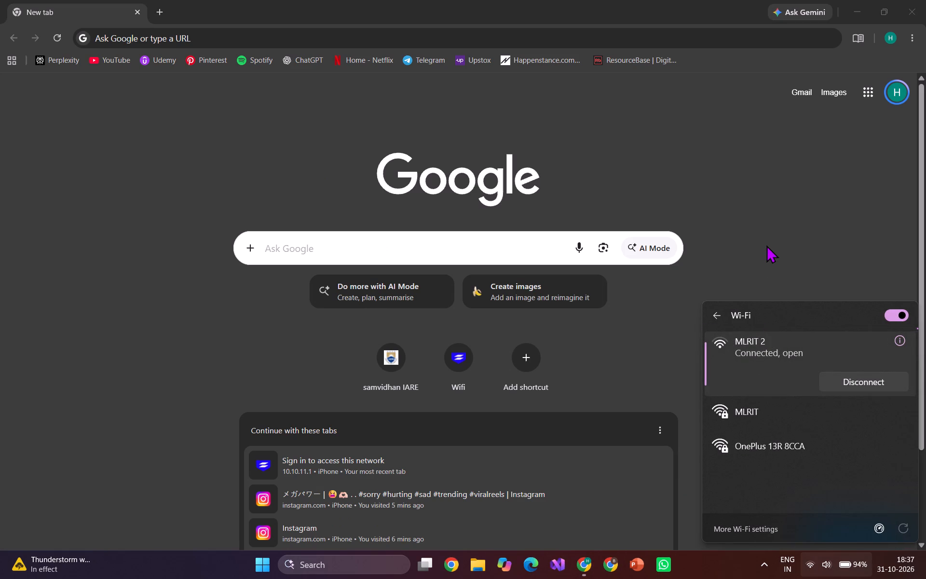
left_click(778, 414)
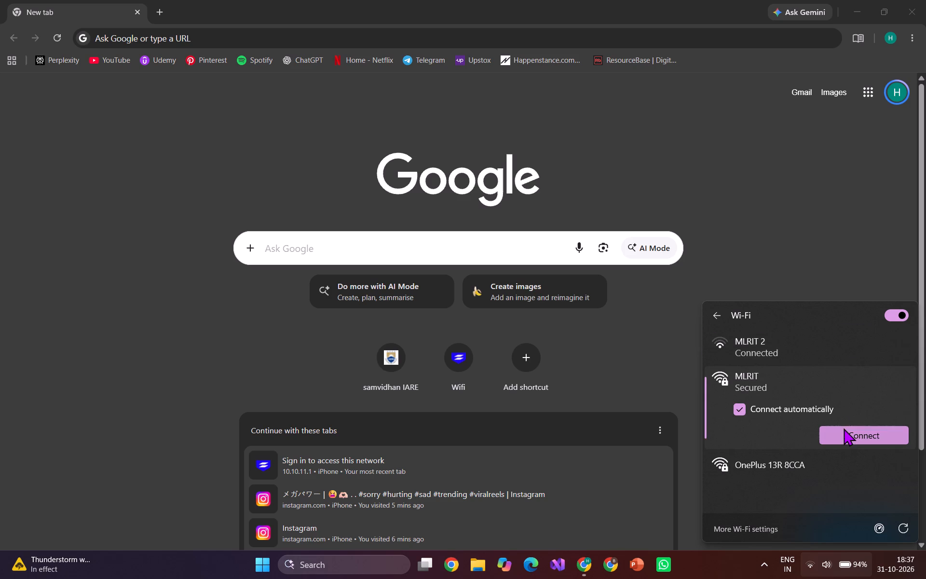
left_click(844, 438)
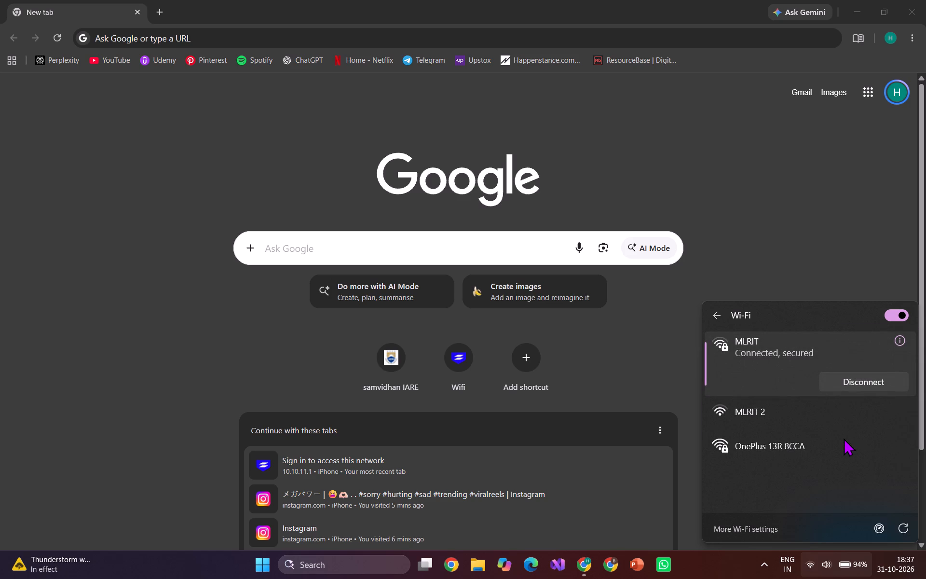
left_click(808, 204)
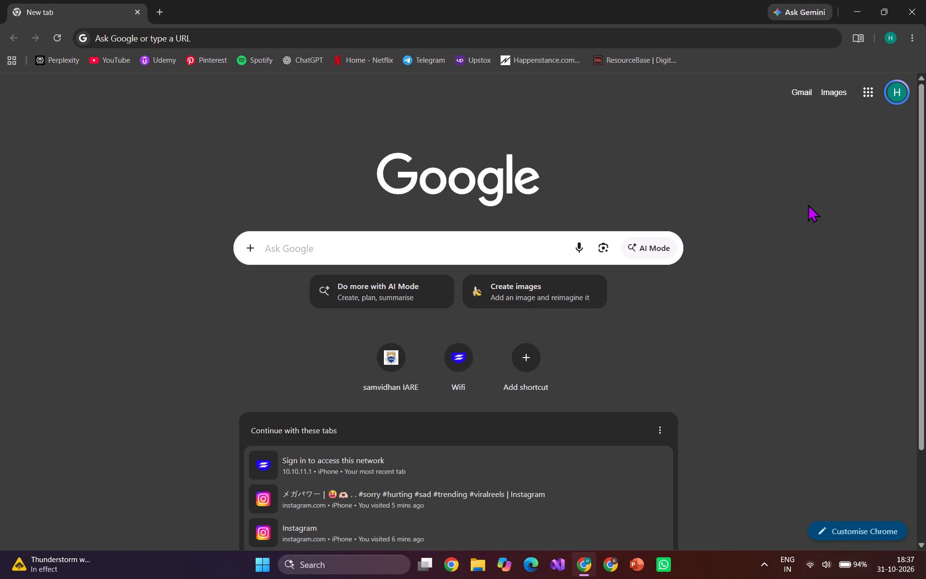
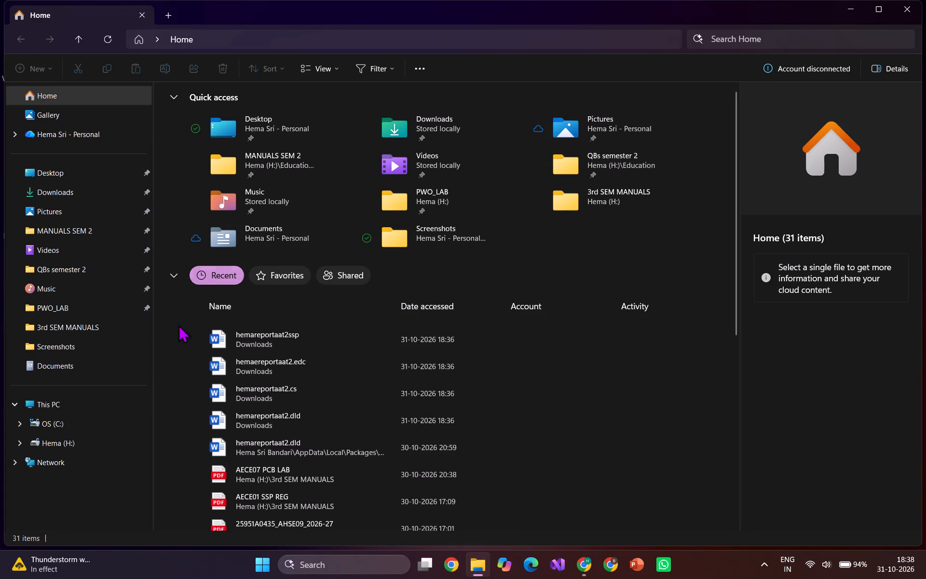
Open the recent hemareportaat2ssp document, maximize its window and enable editing.
double_click(276, 349)
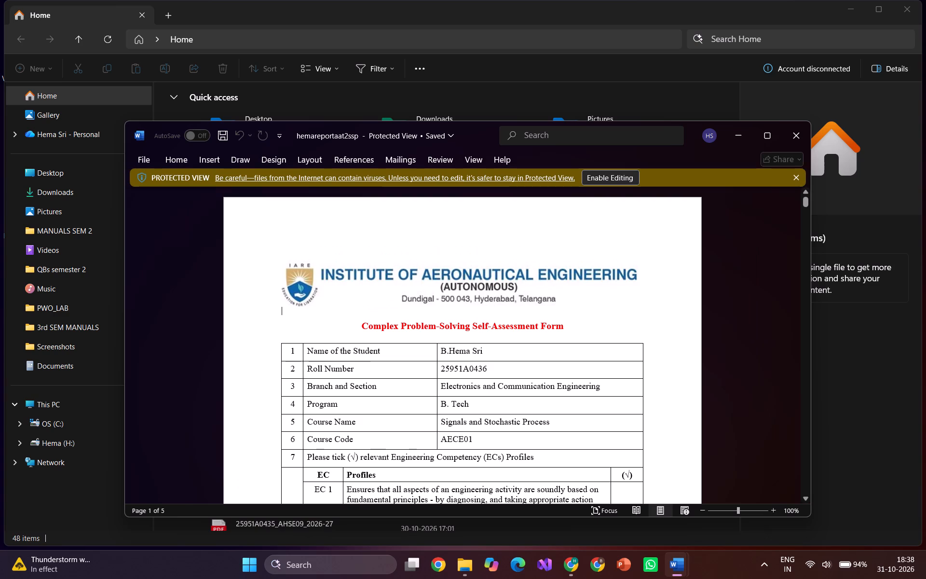
left_click(754, 130)
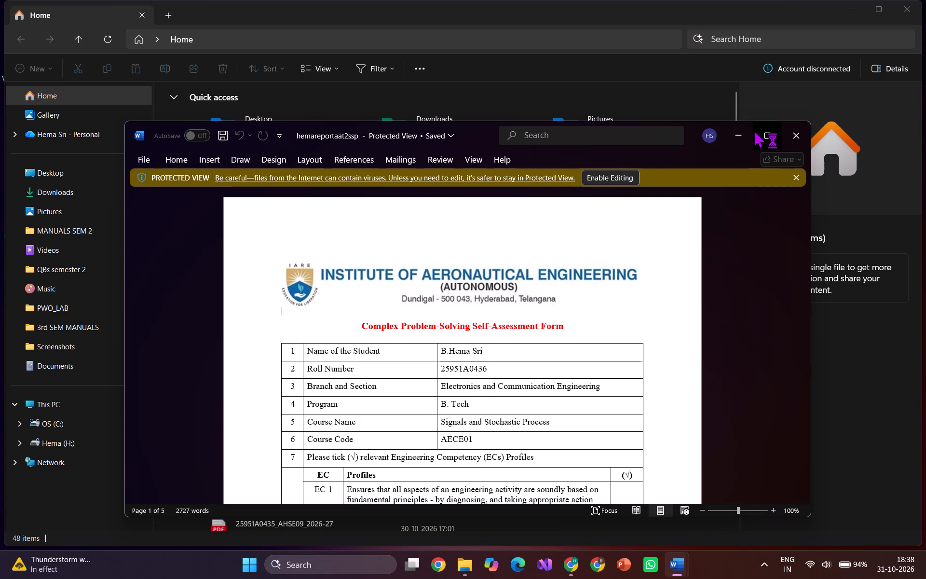
left_click(486, 53)
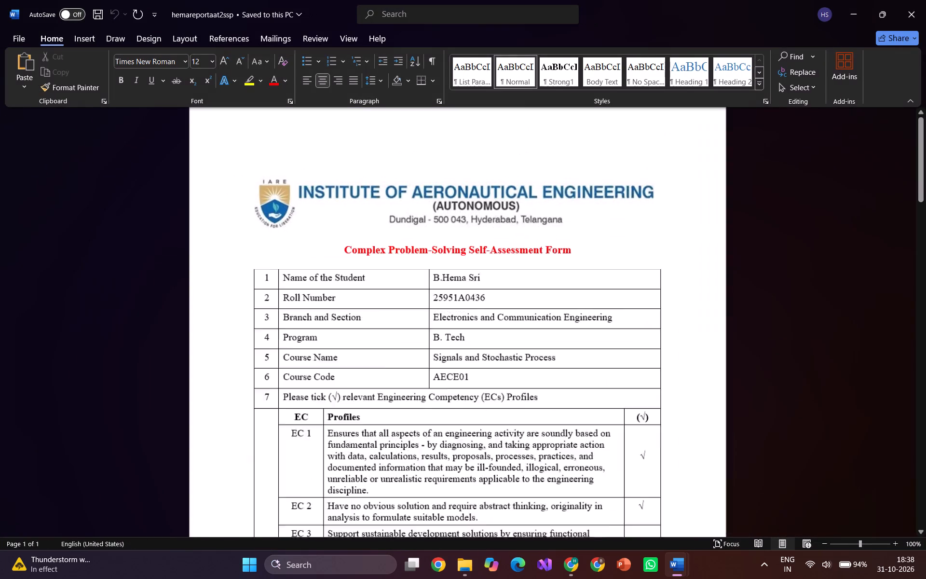
Review the Complex Problem-Solving Self-Assessment Form down to its date and signature section.
scroll(510, 218, "down", 2)
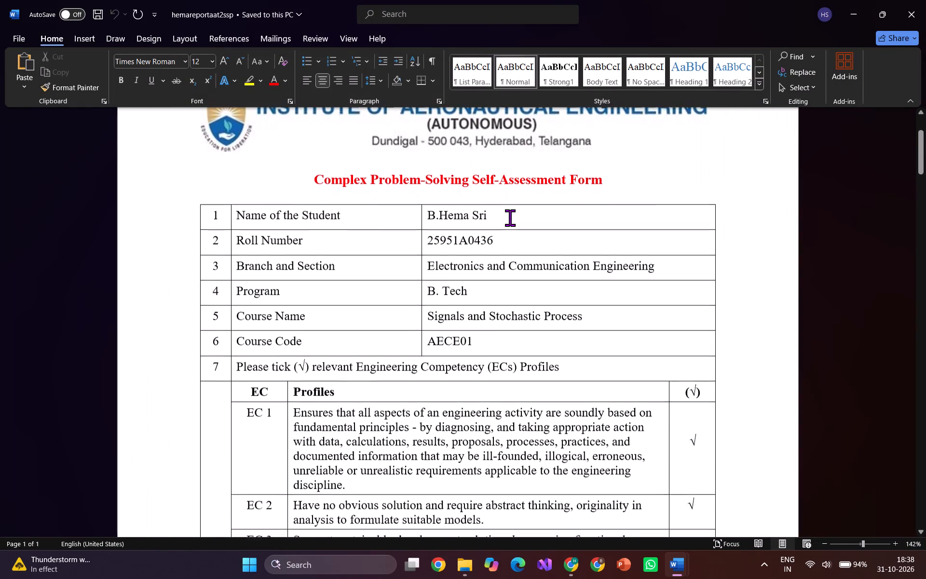
scroll(510, 218, "down", 2)
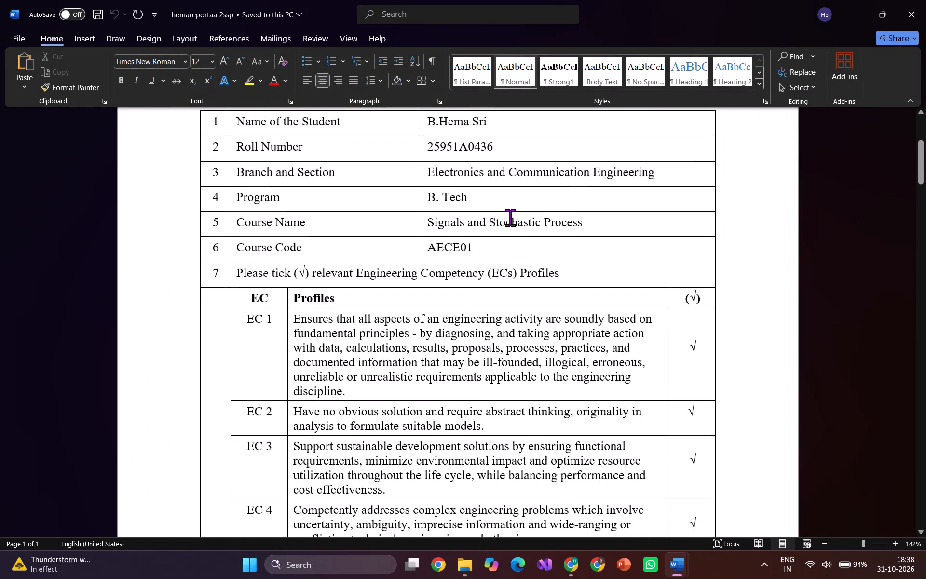
scroll(510, 218, "down", 3)
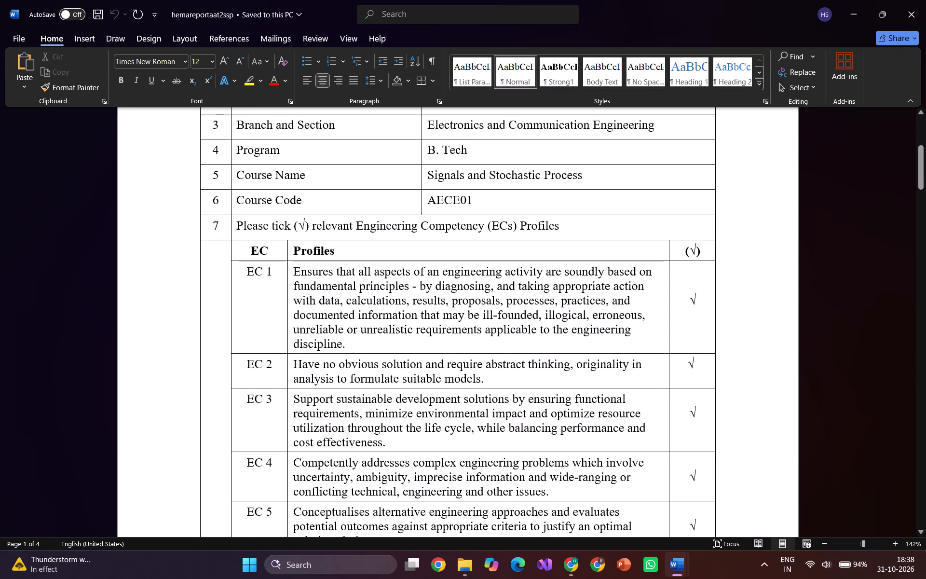
scroll(510, 218, "down", 2)
scroll(534, 304, "down", 2)
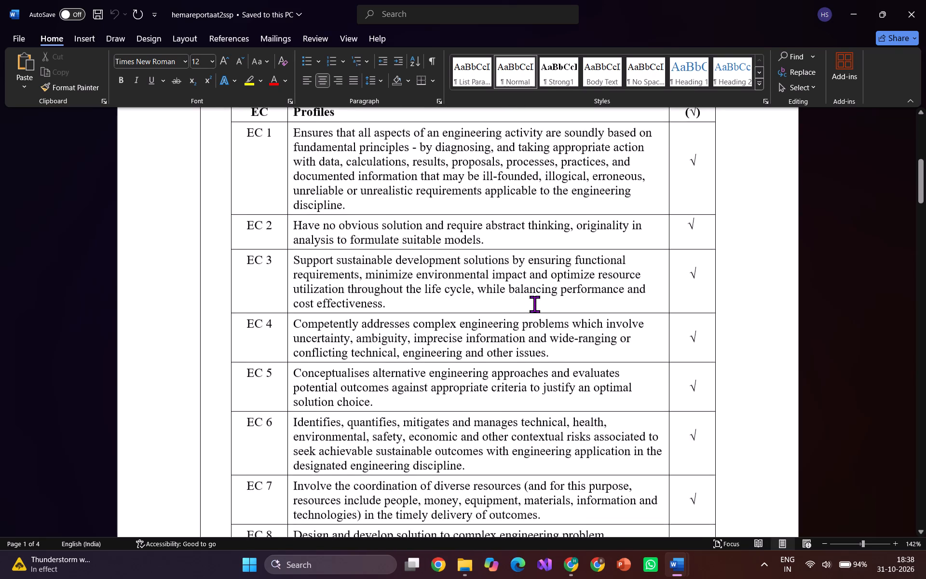
scroll(534, 304, "down", 3)
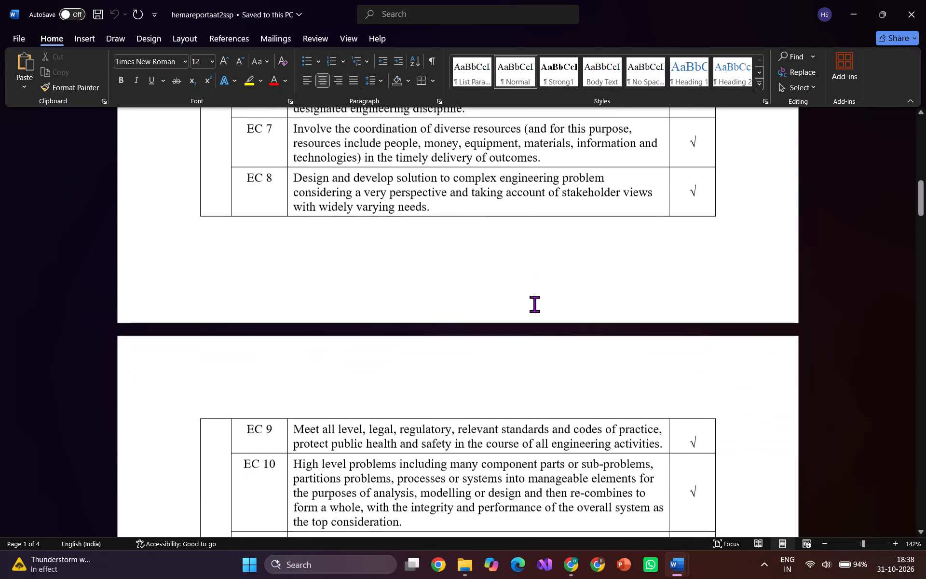
scroll(534, 304, "down", 5)
scroll(534, 304, "up", 1)
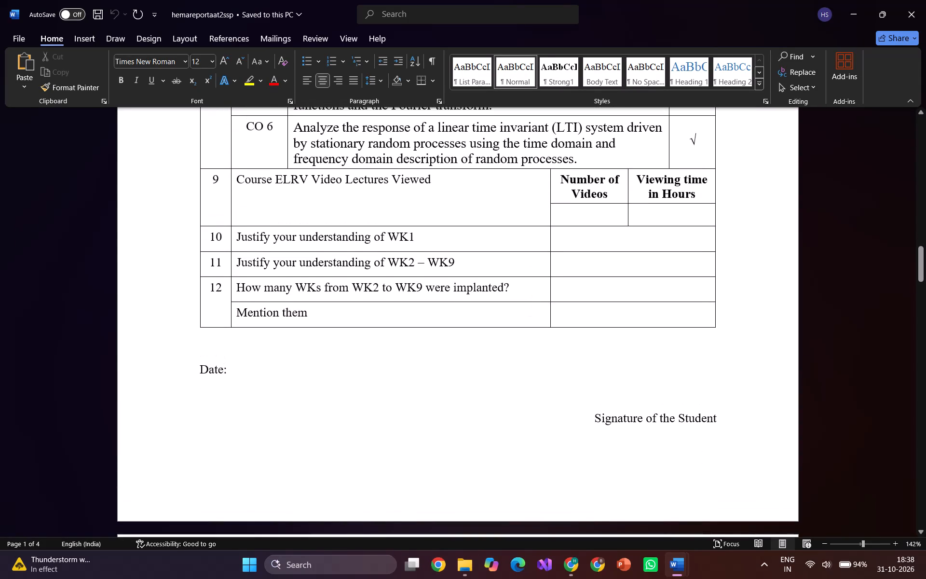
scroll(534, 304, "down", 1)
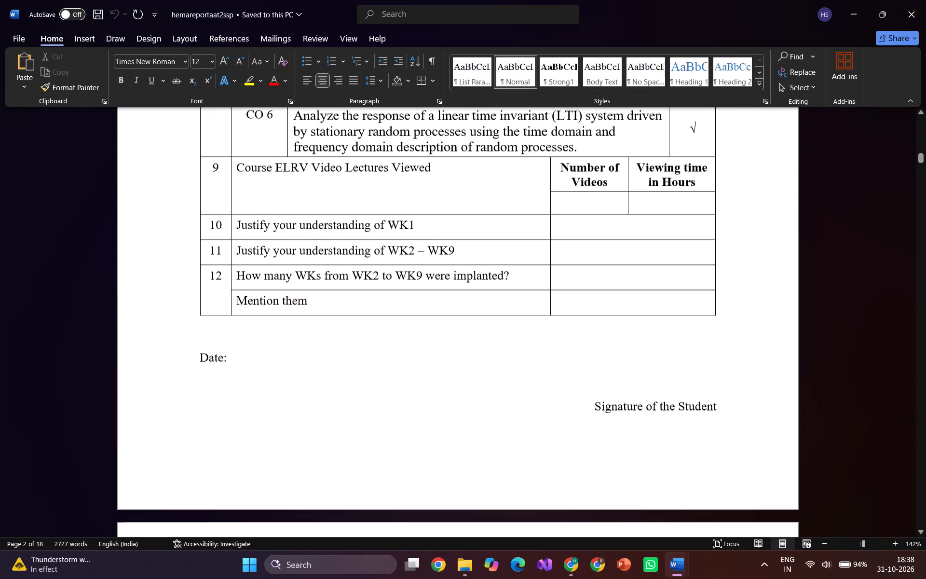
scroll(534, 304, "down", 3)
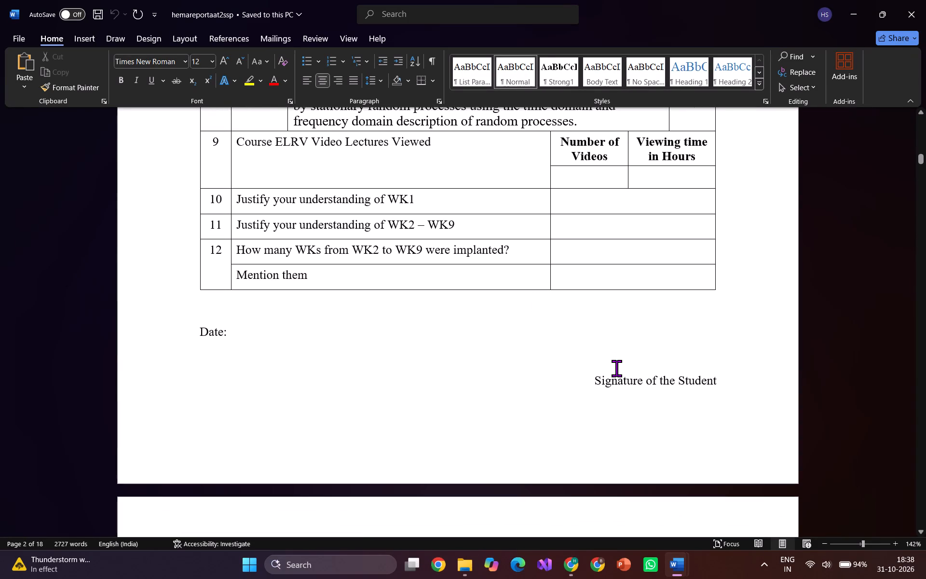
Pad the Date line with spaces until the insertion point sits just above the start of the Signature of the Student label.
left_click(616, 368)
left_click(622, 372)
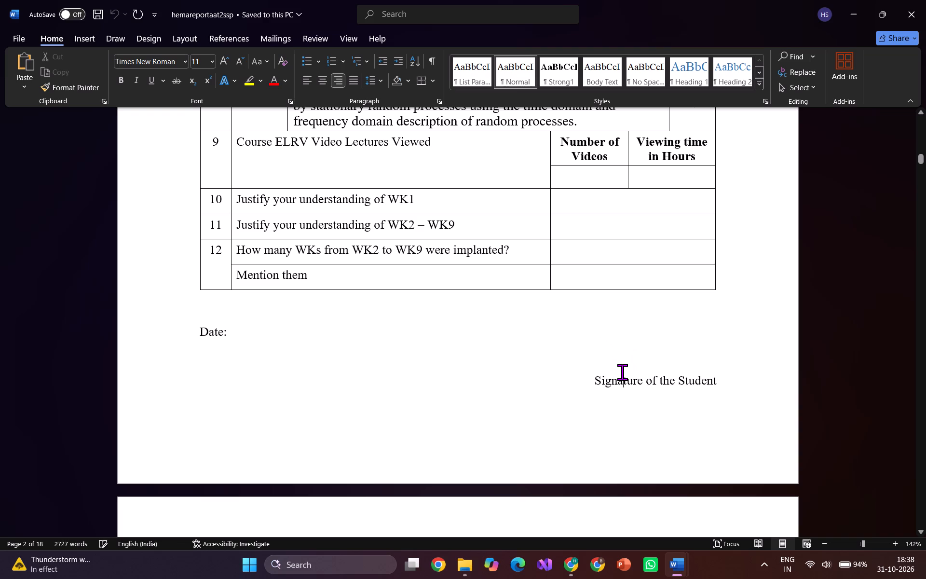
left_click(256, 322)
key("Return")
key("BackSpace")
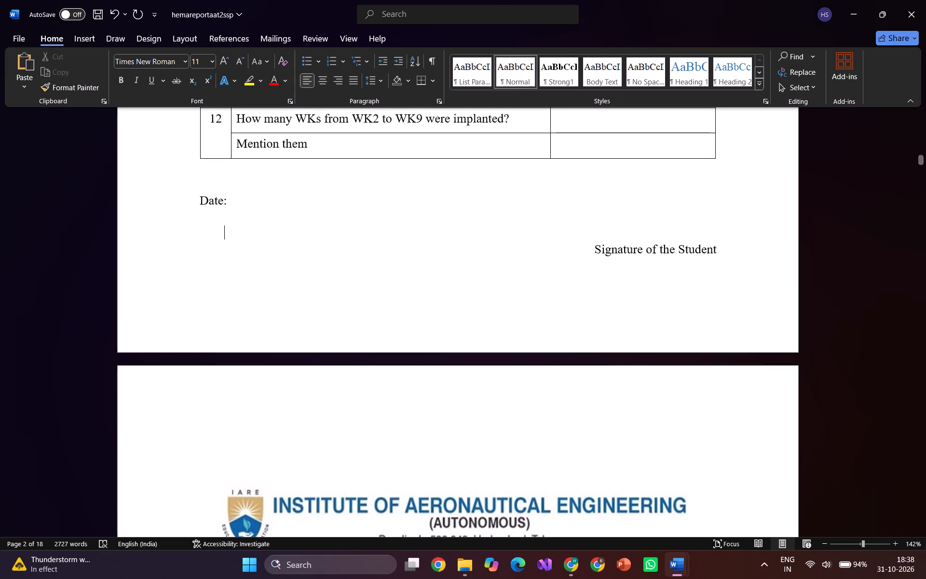
key("space")
key("space")
key("space")
key("space")
key("space")
key("space")
key("space")
key("space")
key("space")
key("space")
key("space")
key("space")
key("space")
key("space")
key("space")
key("space")
key("space")
key("space")
key("space")
key("space")
key("space")
key("space")
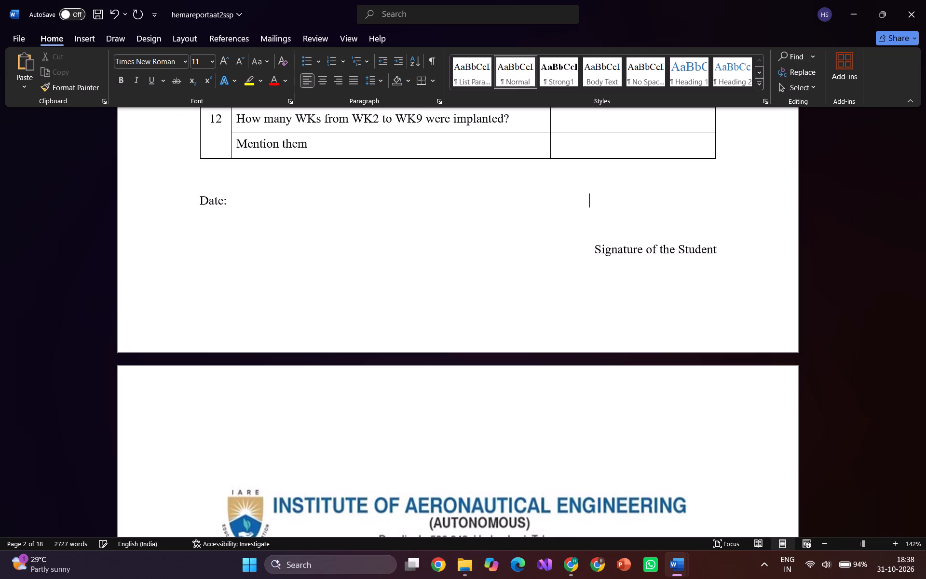
key("Down")
key("Up")
key("Down")
key("Return")
key("BackSpace")
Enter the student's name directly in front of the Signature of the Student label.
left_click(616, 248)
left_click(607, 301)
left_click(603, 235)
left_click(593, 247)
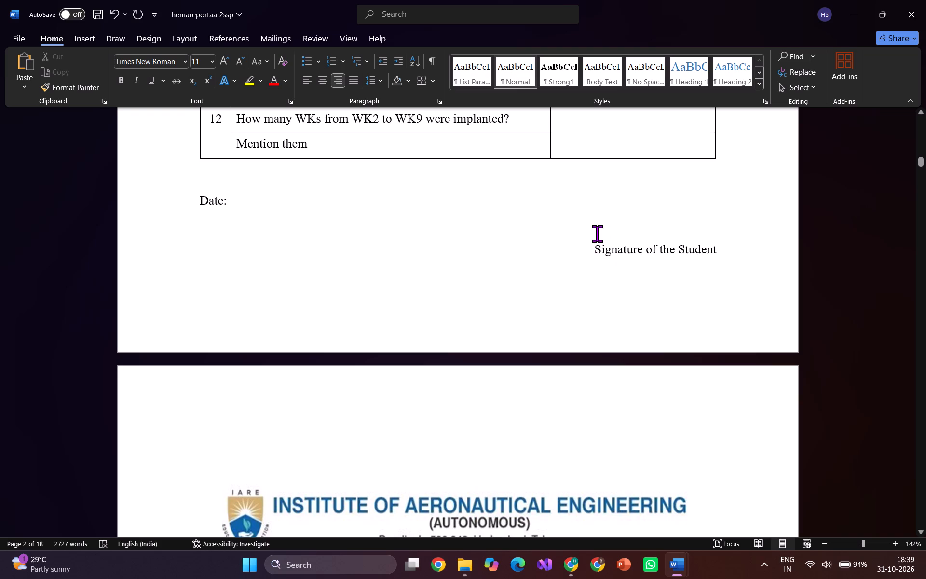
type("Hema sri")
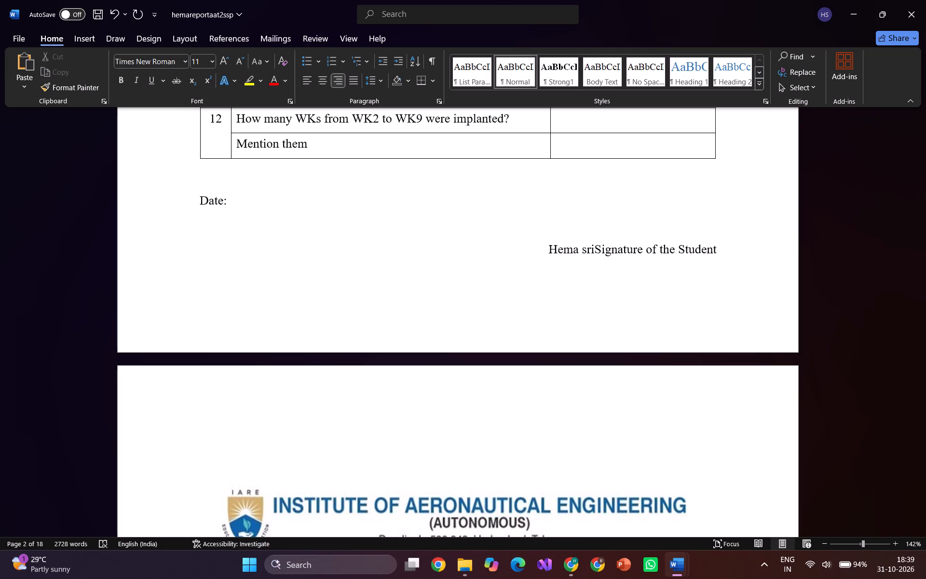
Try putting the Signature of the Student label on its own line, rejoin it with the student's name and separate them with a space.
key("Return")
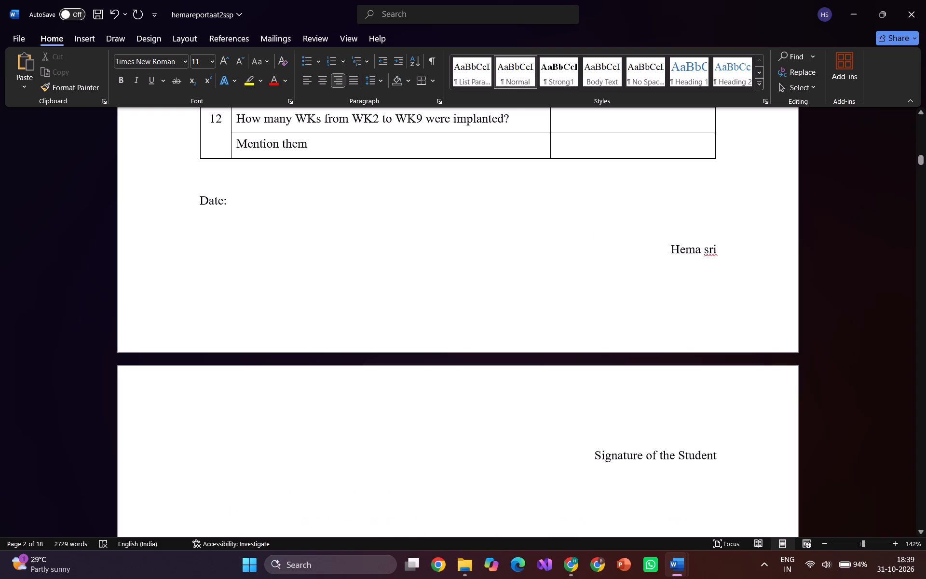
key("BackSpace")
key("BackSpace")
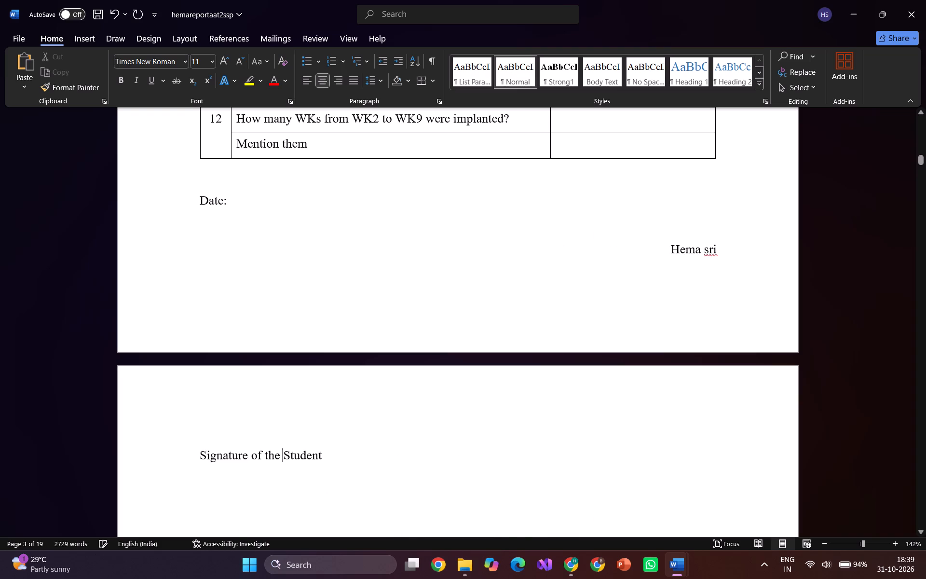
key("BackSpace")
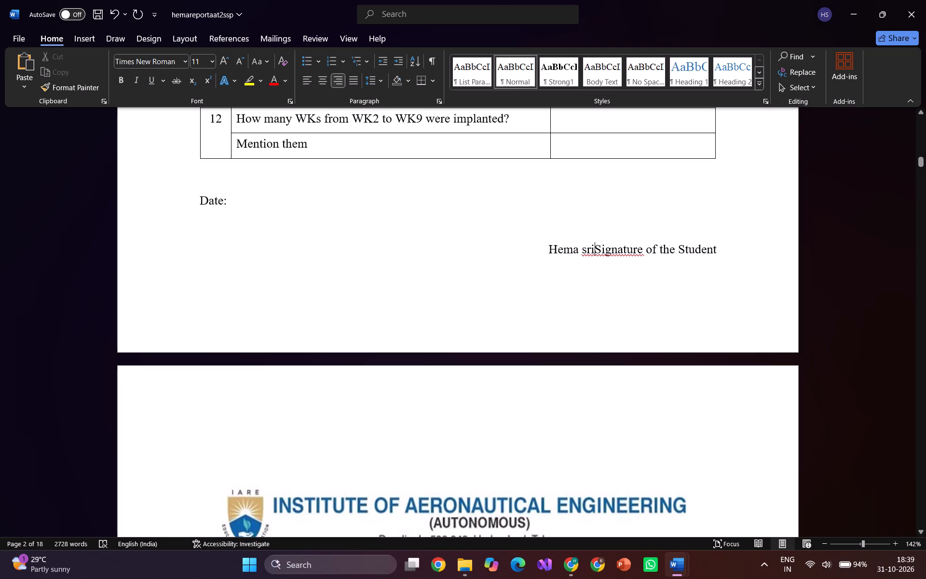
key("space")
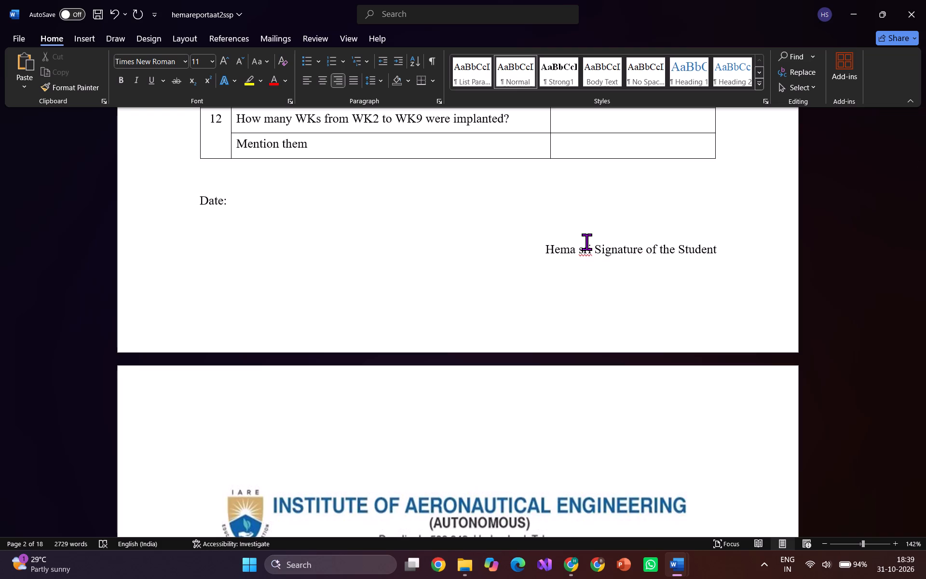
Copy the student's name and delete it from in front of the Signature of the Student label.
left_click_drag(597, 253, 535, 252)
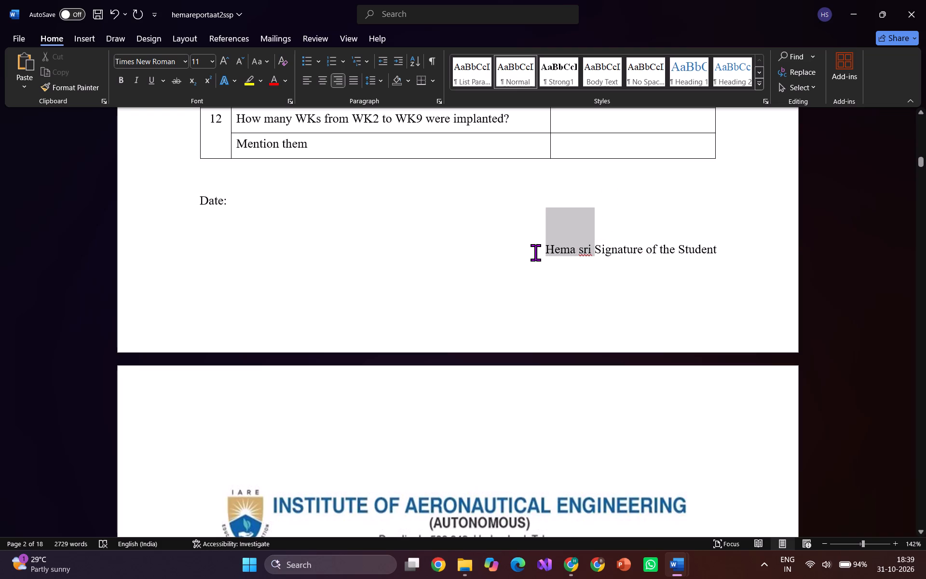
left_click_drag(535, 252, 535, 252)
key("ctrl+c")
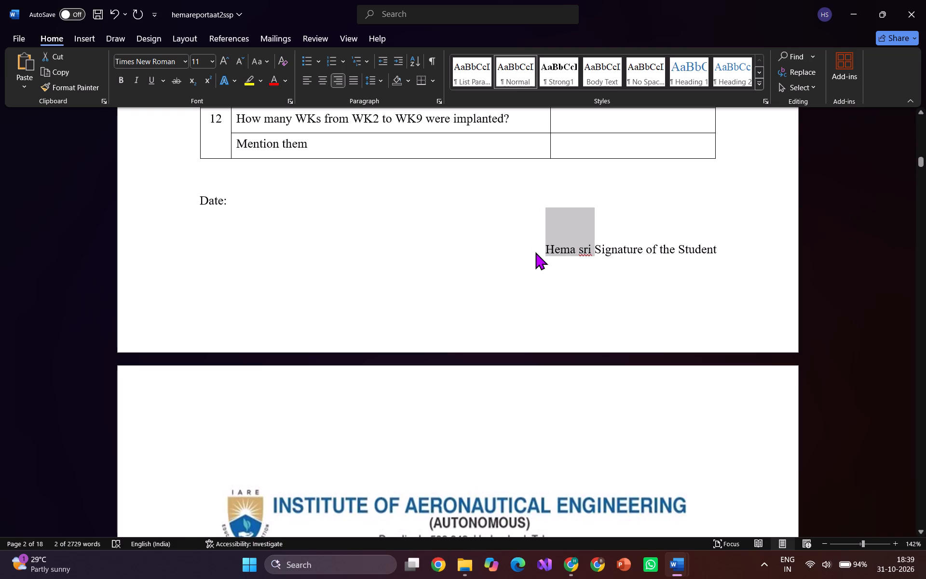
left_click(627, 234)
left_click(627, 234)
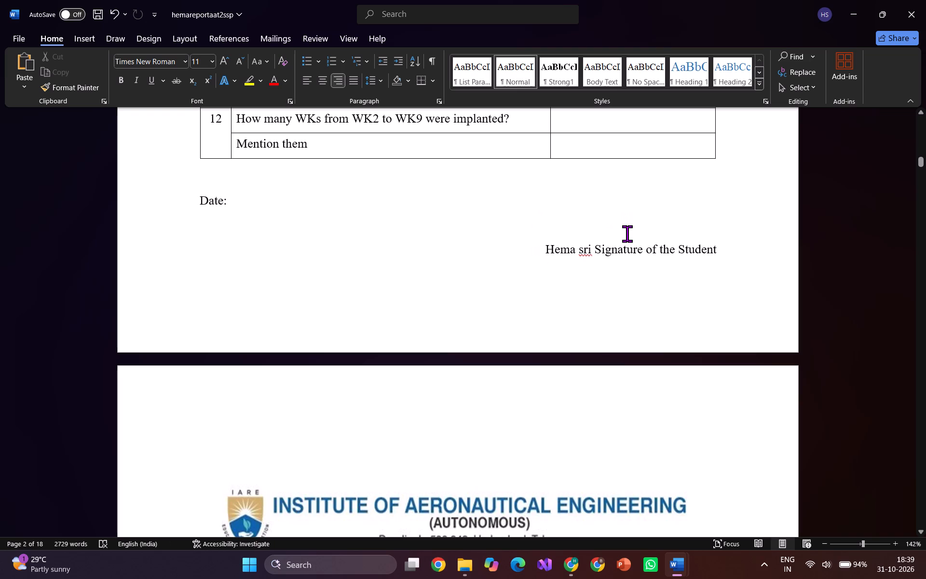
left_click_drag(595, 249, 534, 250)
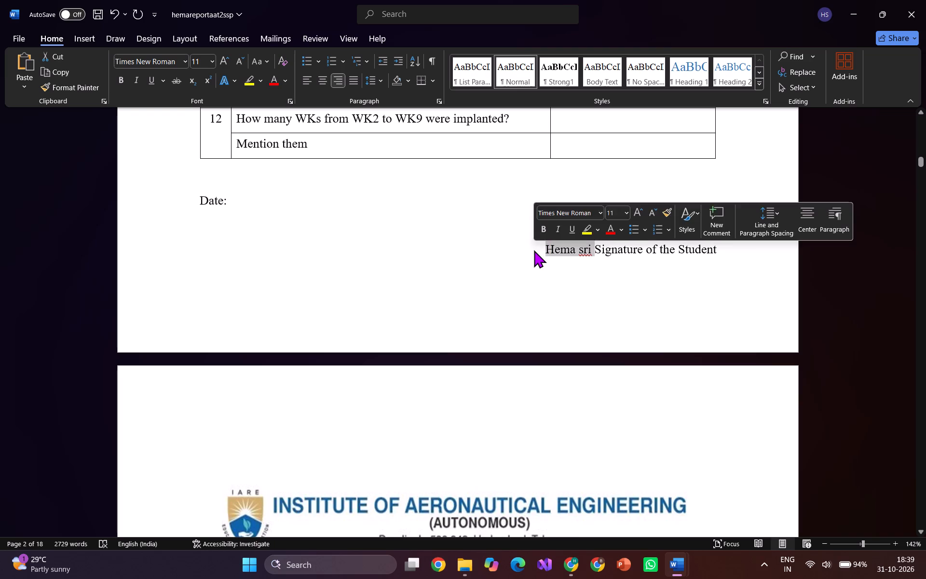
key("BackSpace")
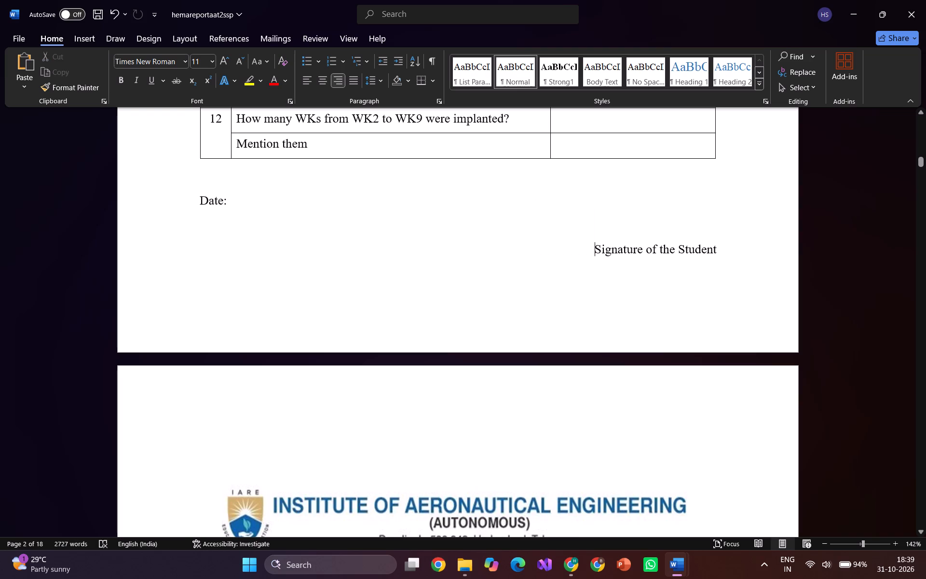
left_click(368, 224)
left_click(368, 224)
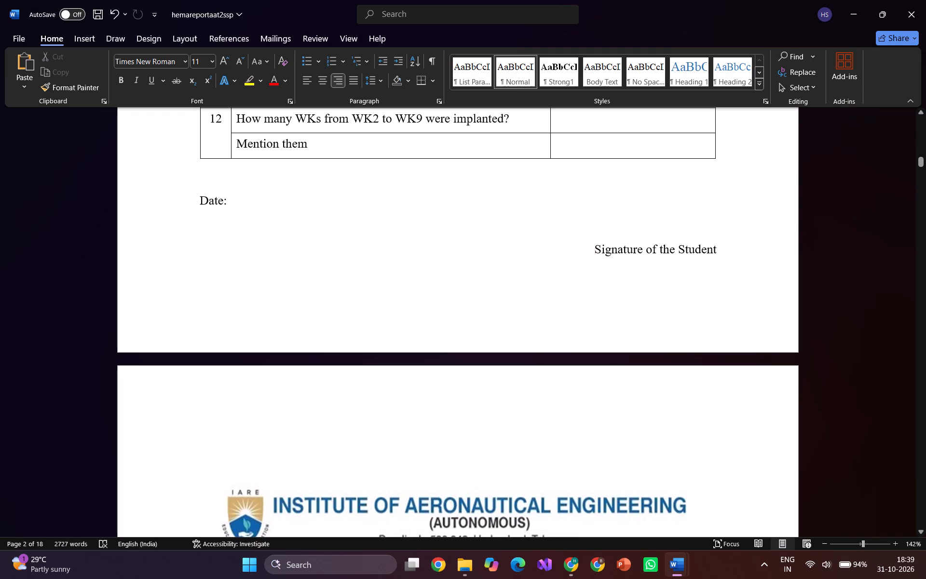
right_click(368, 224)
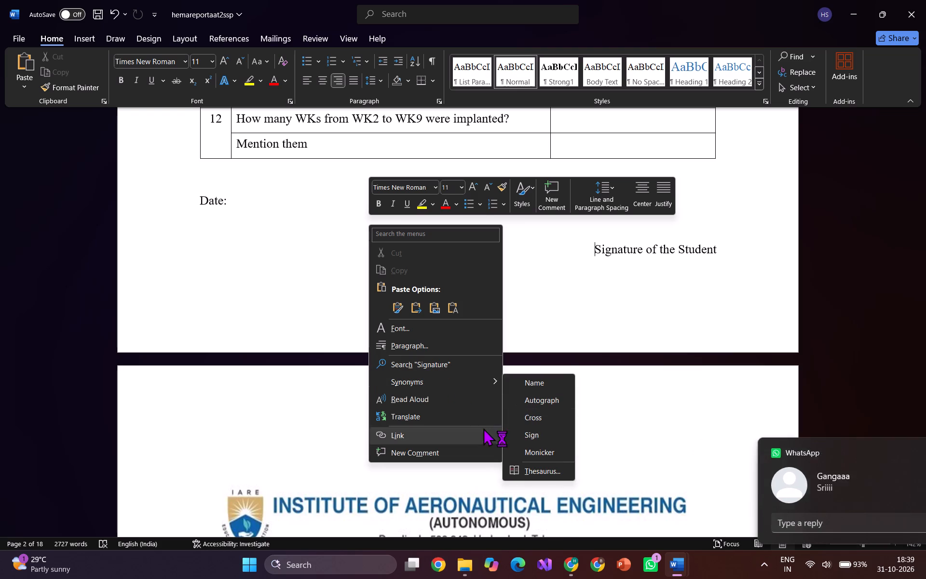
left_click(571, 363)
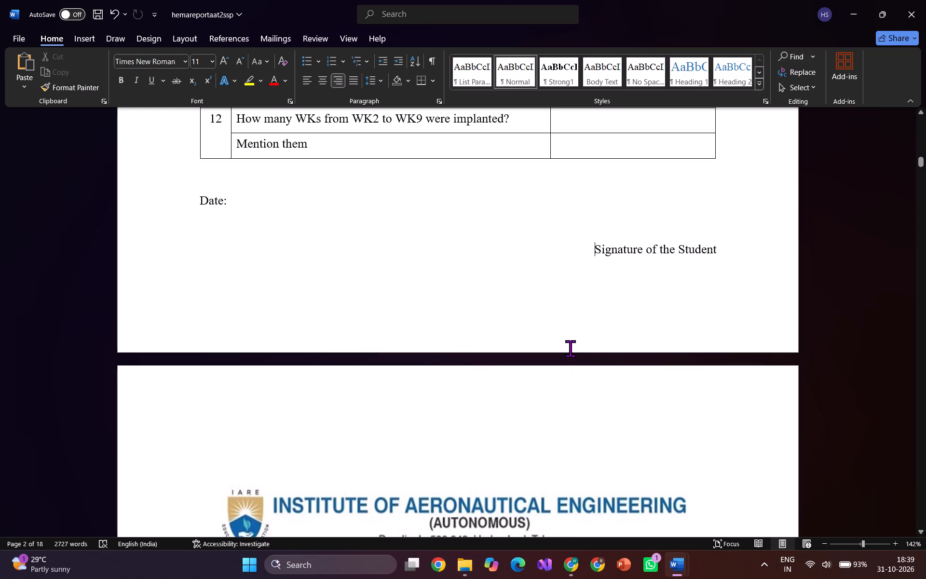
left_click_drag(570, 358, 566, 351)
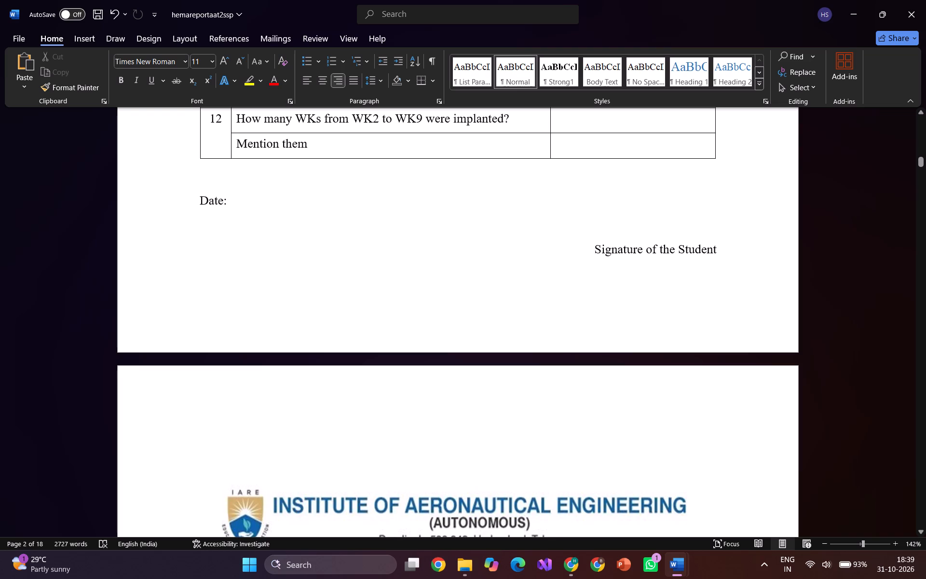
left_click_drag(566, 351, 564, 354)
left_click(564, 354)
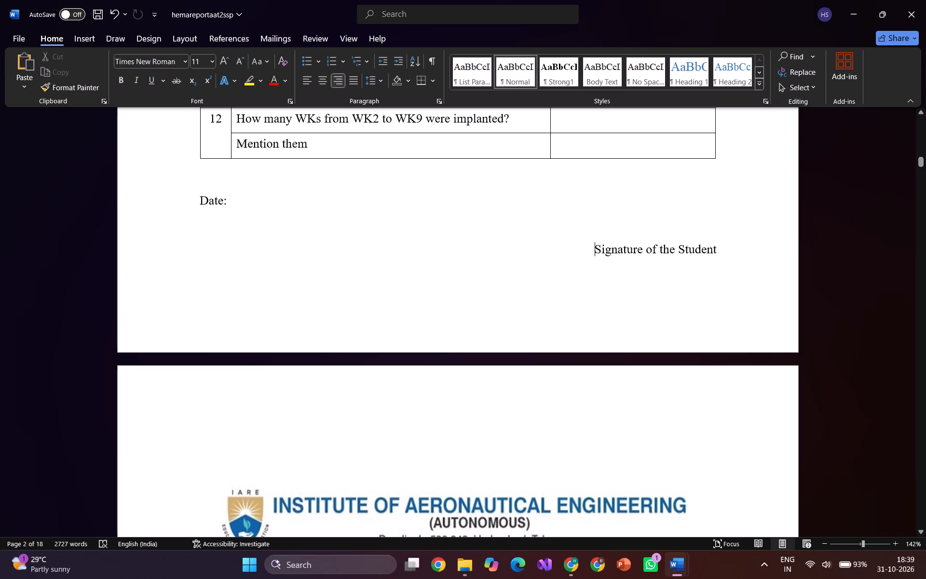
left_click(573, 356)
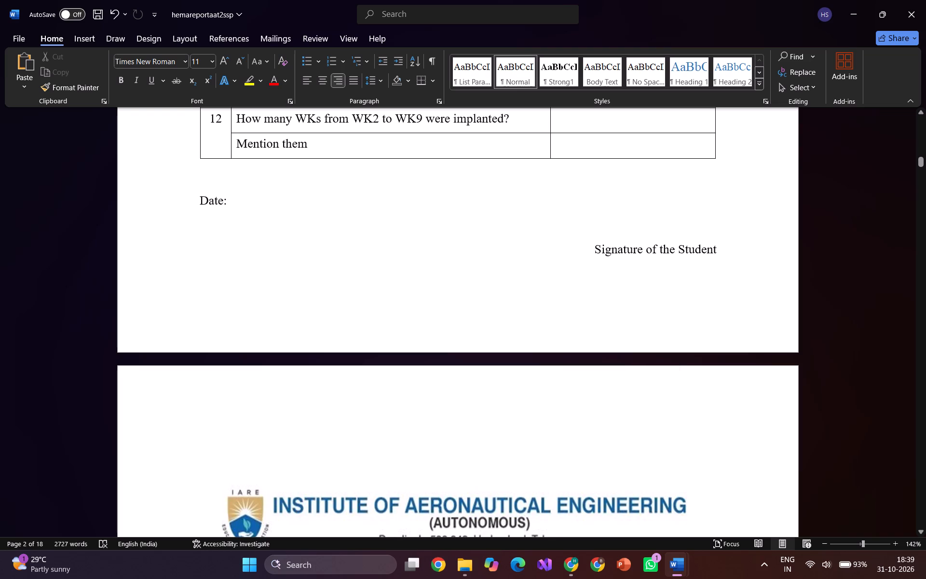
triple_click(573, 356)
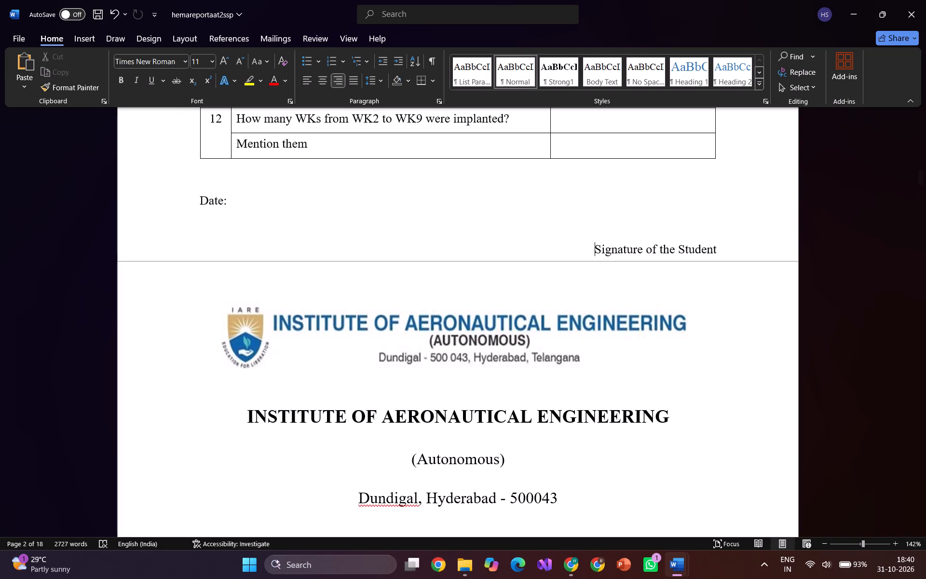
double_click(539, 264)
Pad the Date line of the self-assessment form with spaces until the insertion point sits above the Signature of the Student label.
scroll(584, 315, "up", 1)
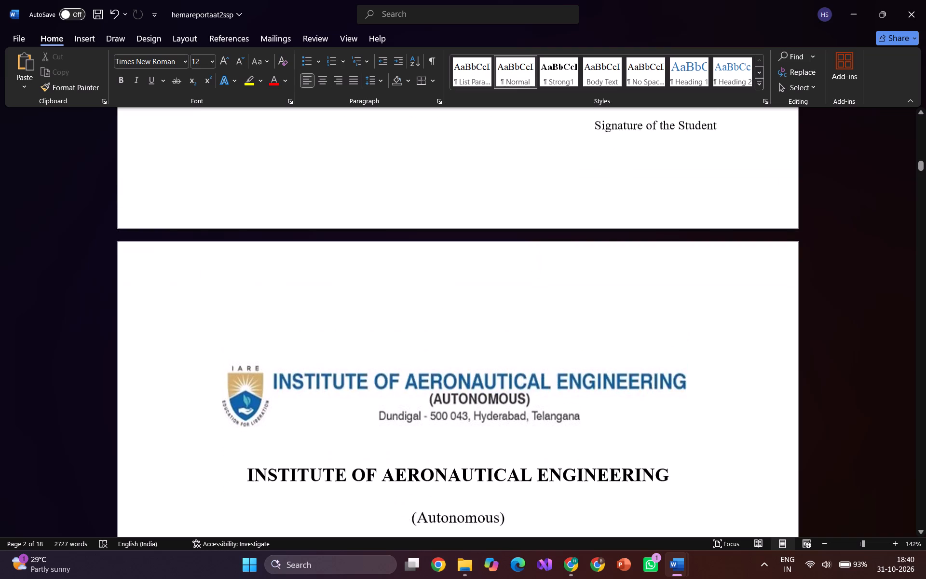
scroll(584, 315, "up", 3)
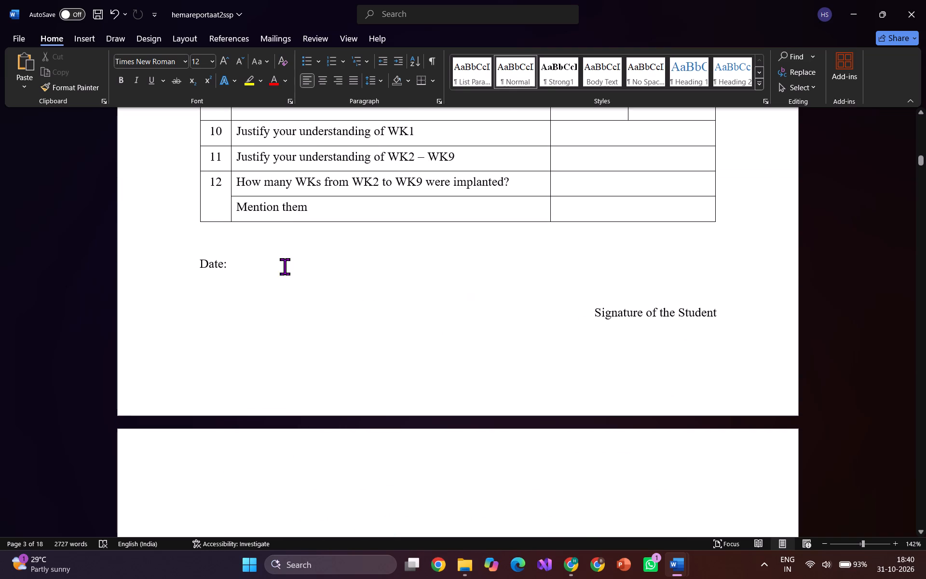
left_click(245, 265)
left_click(232, 261)
key("BackSpace")
key("BackSpace")
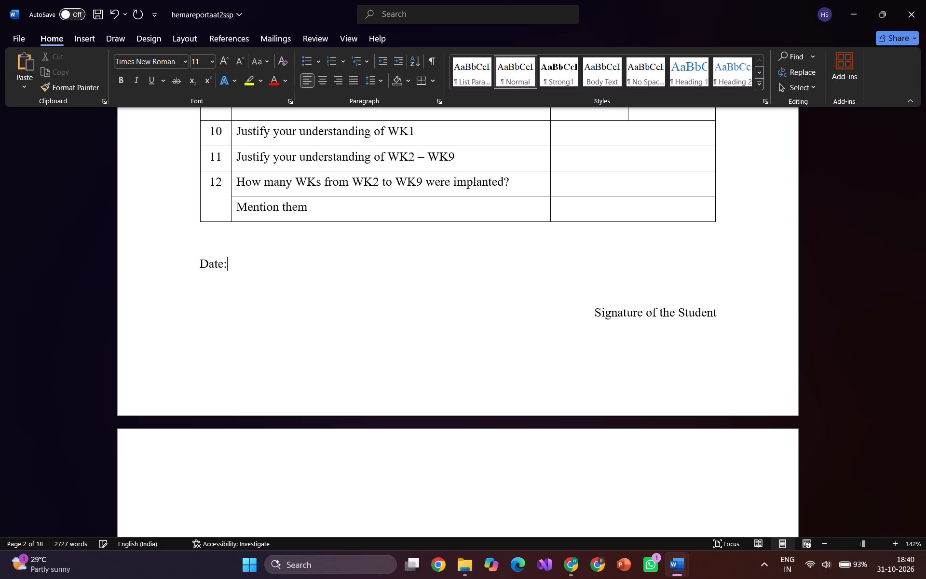
key("space")
key("space")
key("space")
key("space")
key("space")
key("space")
key("space")
key("space")
key("space")
key("space")
key("space")
key("space")
key("space")
key("space")
key("space")
key("space")
key("space")
key("space")
key("space")
key("space")
key("Down")
key("Up")
Apply 1.0 line spacing to the Date line and the Signature of the Student line.
left_click_drag(596, 258, 732, 326)
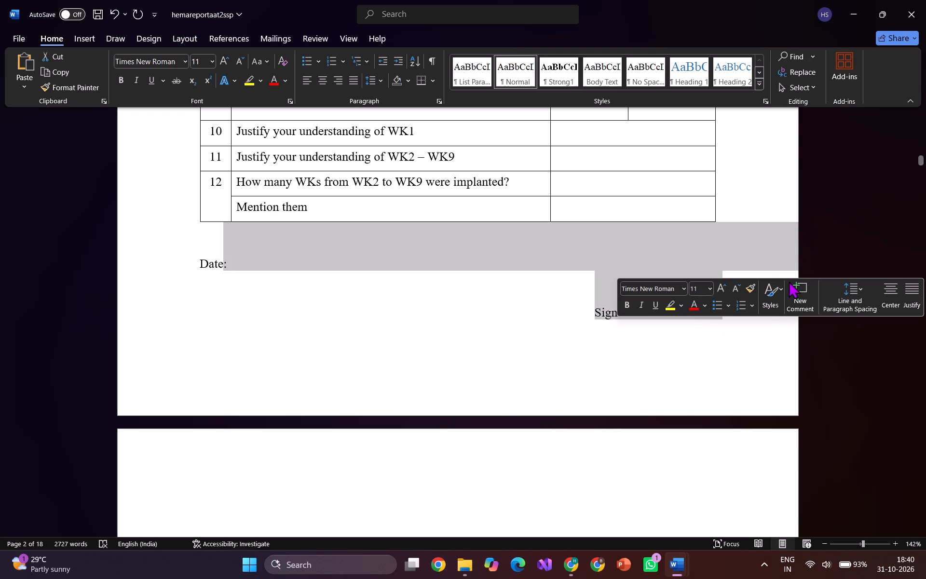
left_click(861, 289)
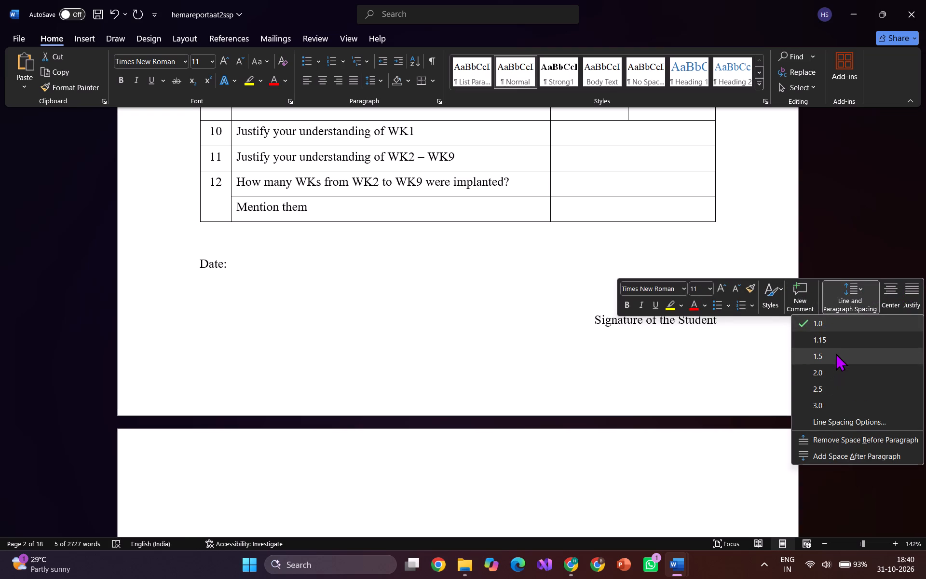
left_click(833, 329)
left_click(532, 264)
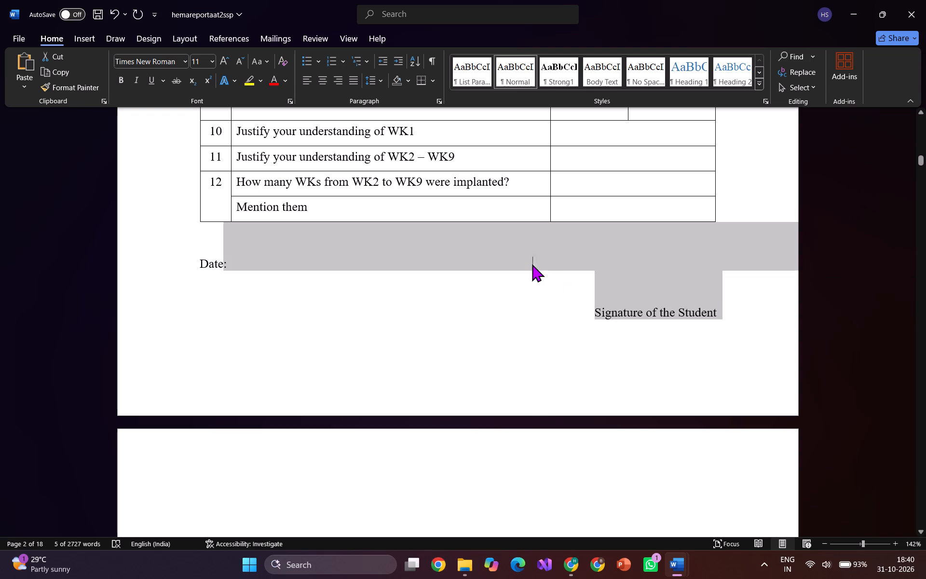
Insert more spaces within the Date line until the insertion point sits just before the start of the Signature of the Student label.
left_click(280, 262)
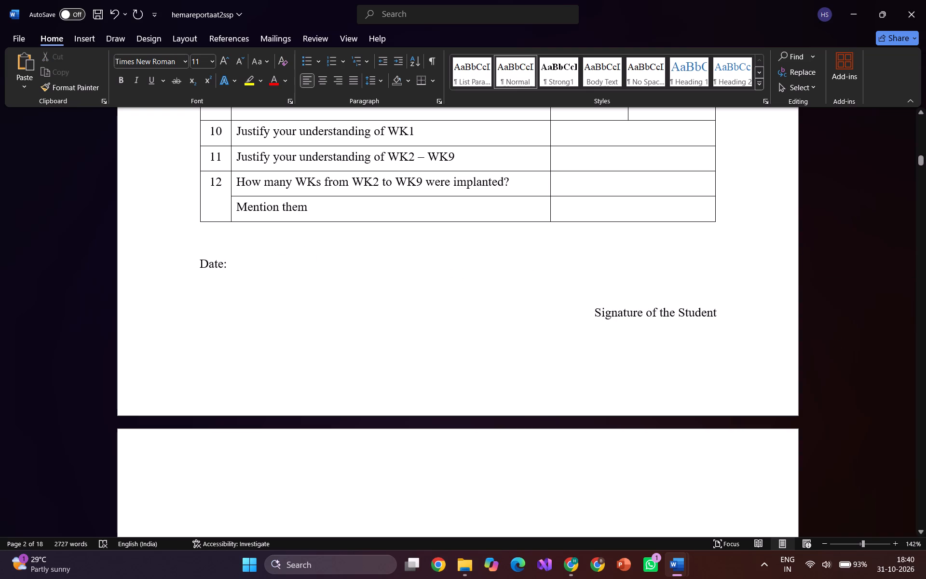
key("space")
key("space")
key("space")
key("space")
key("space")
key("space")
key("space")
key("space")
key("space")
key("space")
key("space")
key("space")
key("space")
key("space")
key("space")
key("space")
key("space")
key("space")
key("space")
key("space")
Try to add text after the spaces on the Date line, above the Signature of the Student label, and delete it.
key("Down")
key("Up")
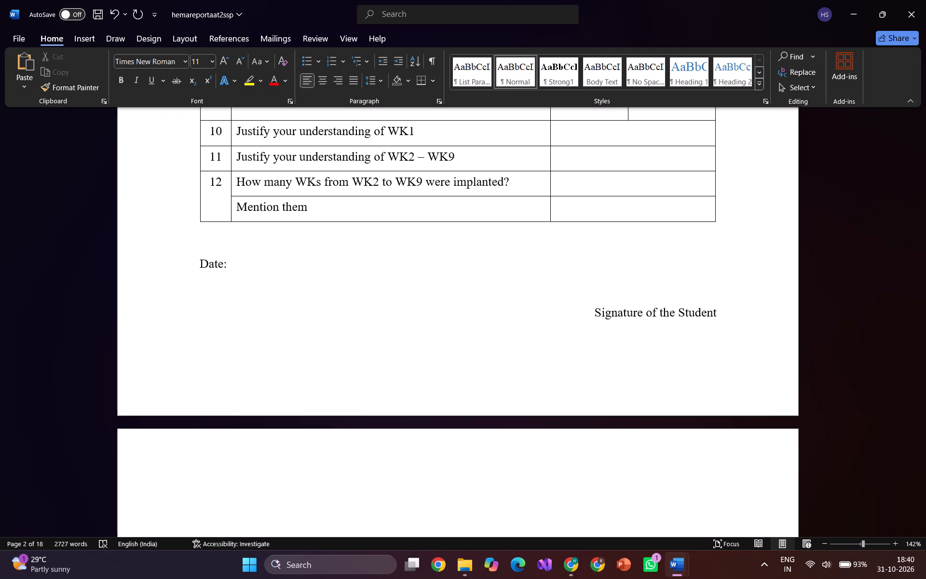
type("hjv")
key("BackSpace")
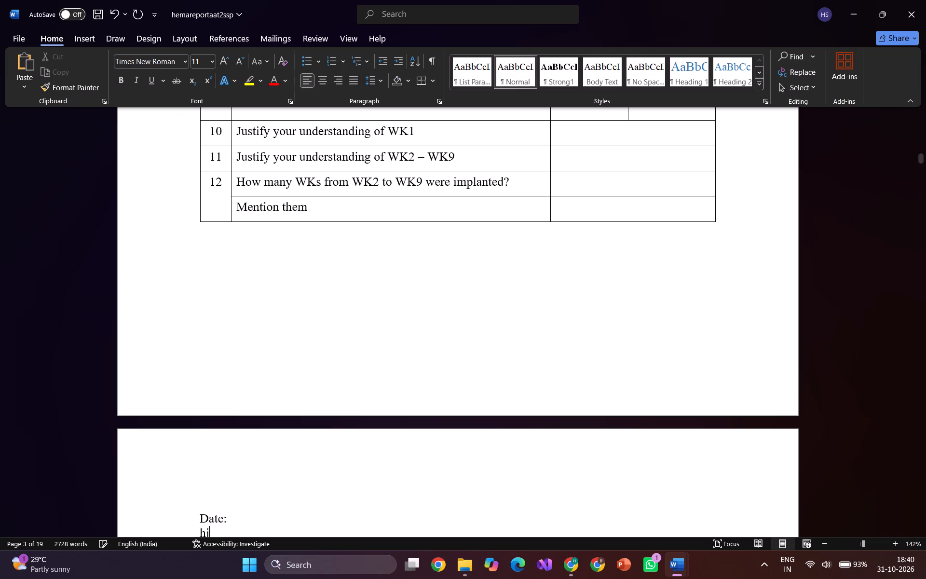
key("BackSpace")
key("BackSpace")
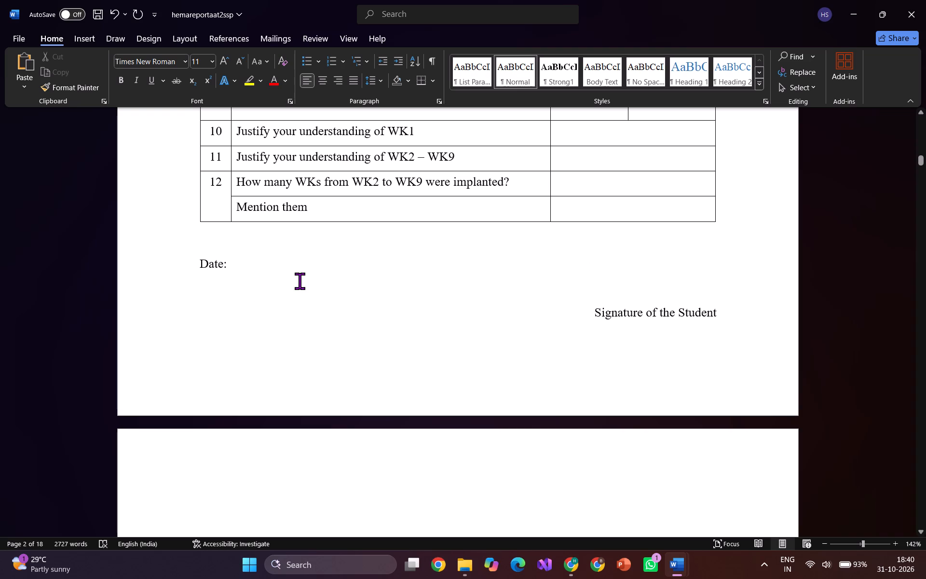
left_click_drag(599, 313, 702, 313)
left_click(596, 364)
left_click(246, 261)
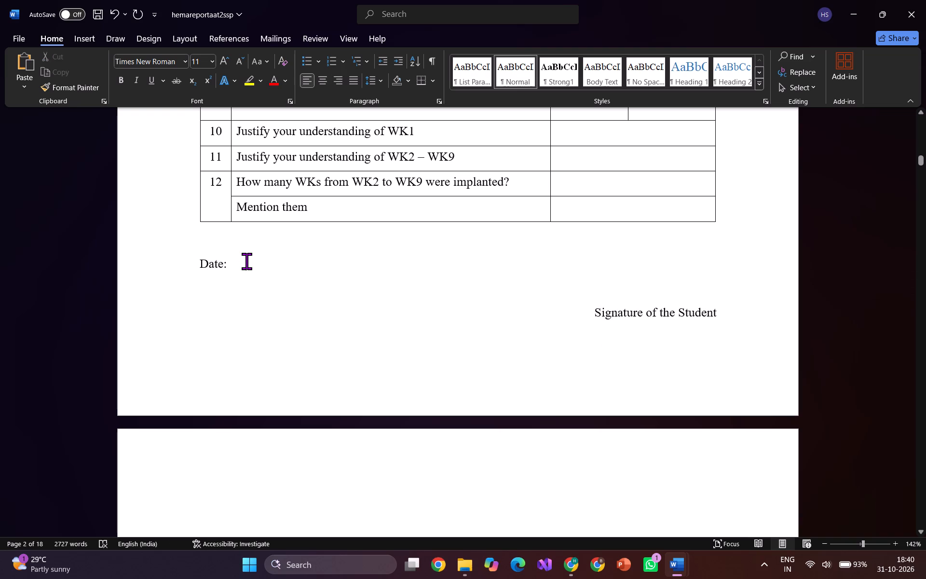
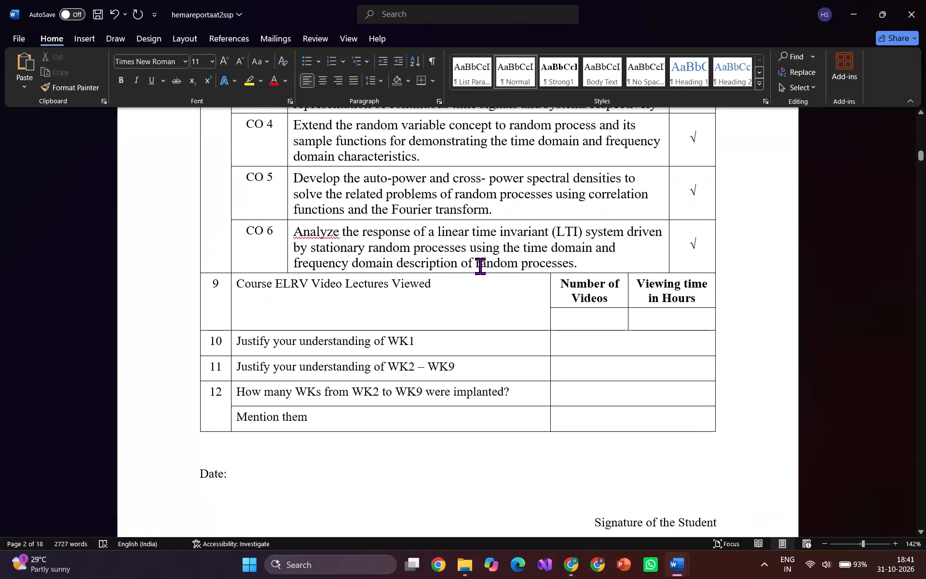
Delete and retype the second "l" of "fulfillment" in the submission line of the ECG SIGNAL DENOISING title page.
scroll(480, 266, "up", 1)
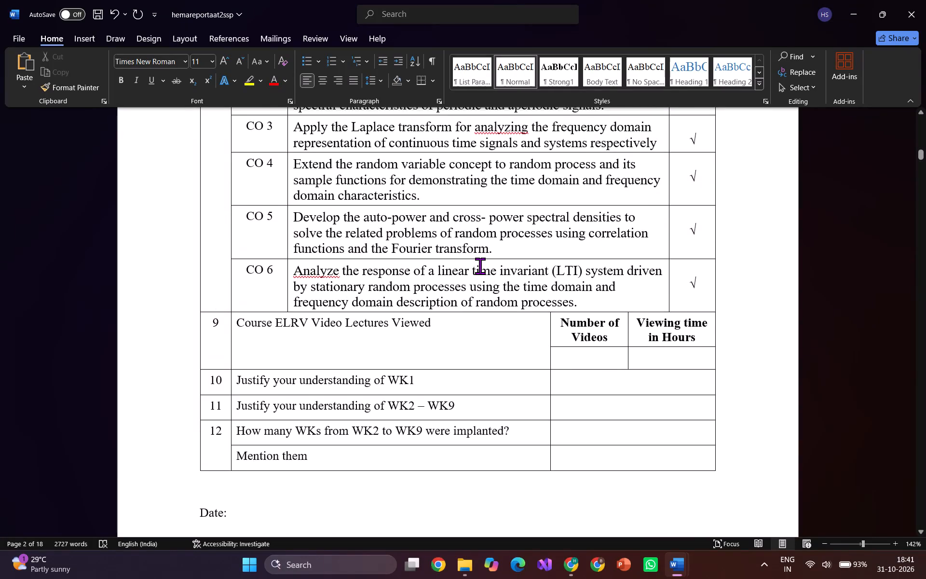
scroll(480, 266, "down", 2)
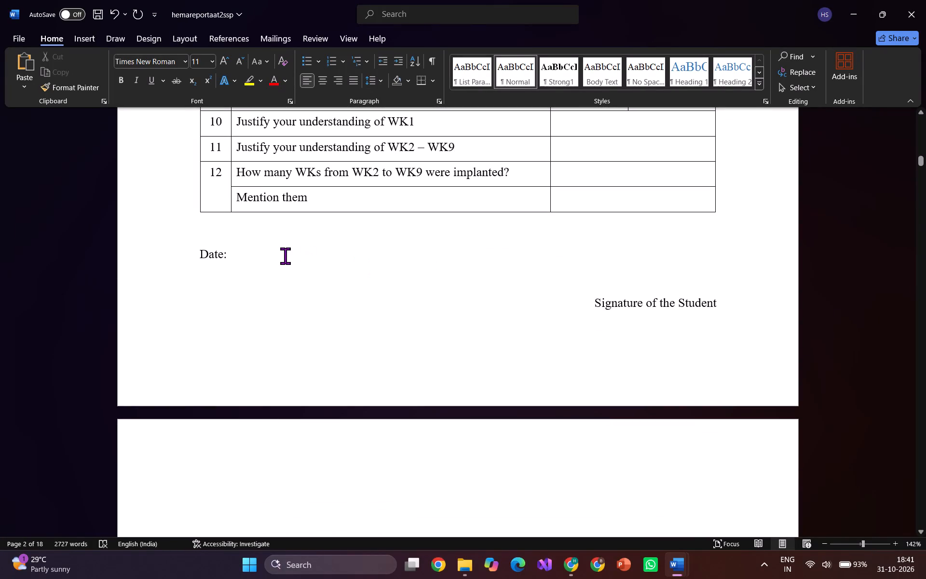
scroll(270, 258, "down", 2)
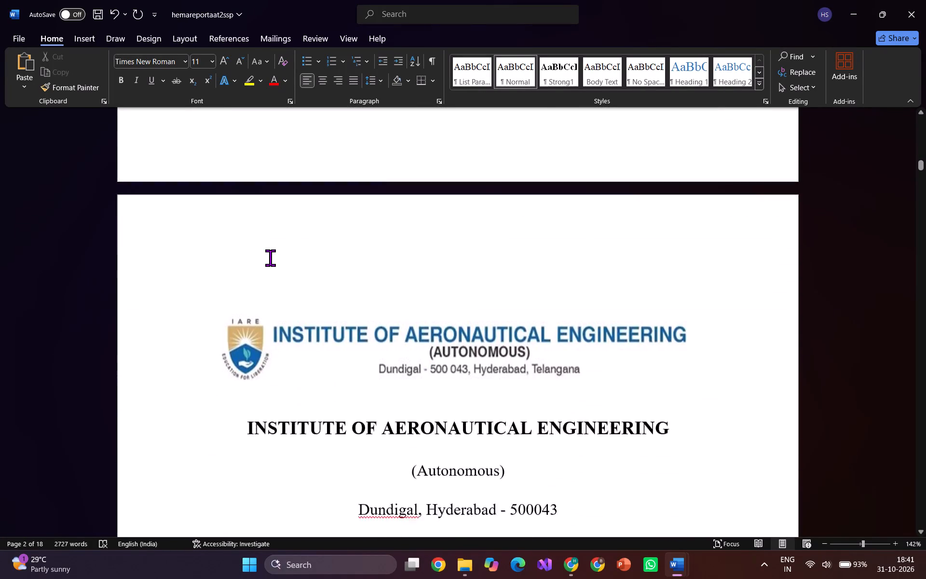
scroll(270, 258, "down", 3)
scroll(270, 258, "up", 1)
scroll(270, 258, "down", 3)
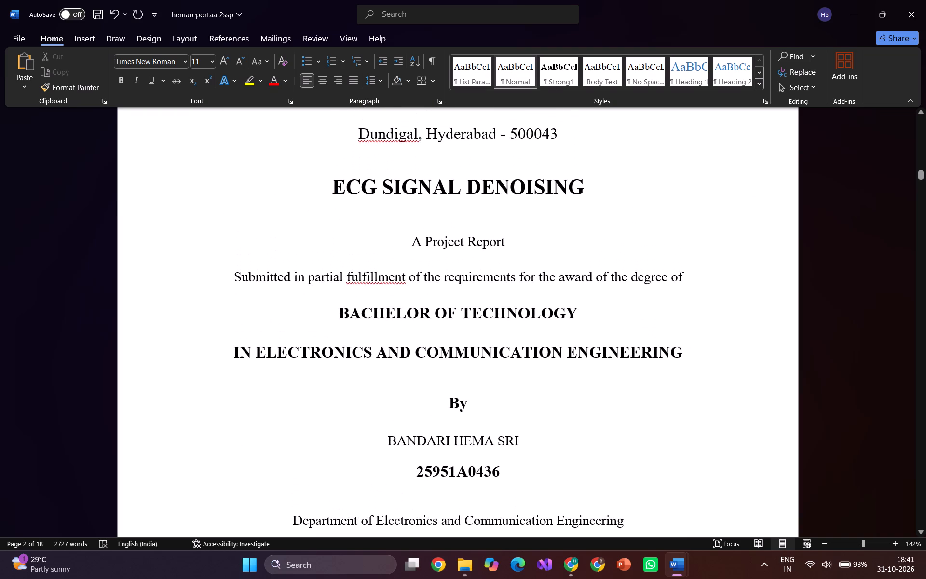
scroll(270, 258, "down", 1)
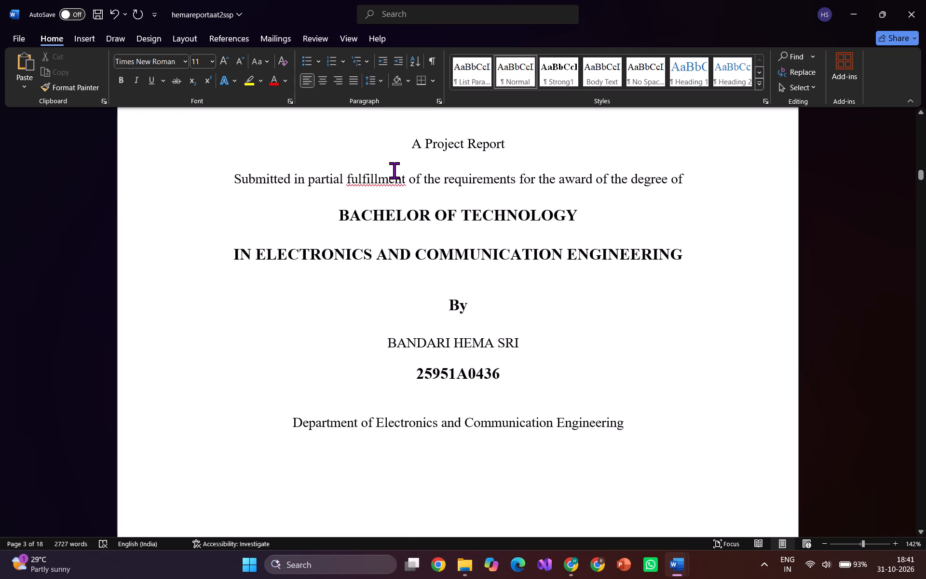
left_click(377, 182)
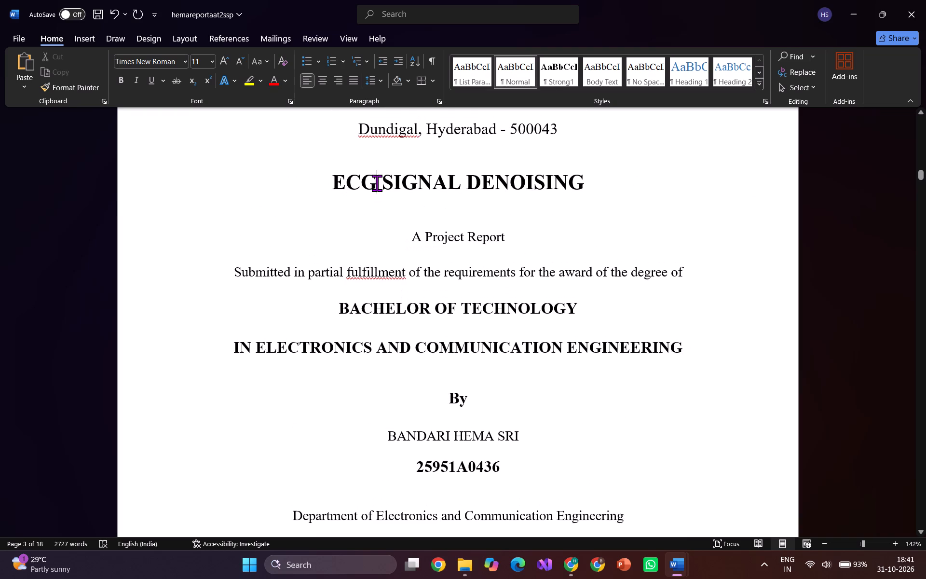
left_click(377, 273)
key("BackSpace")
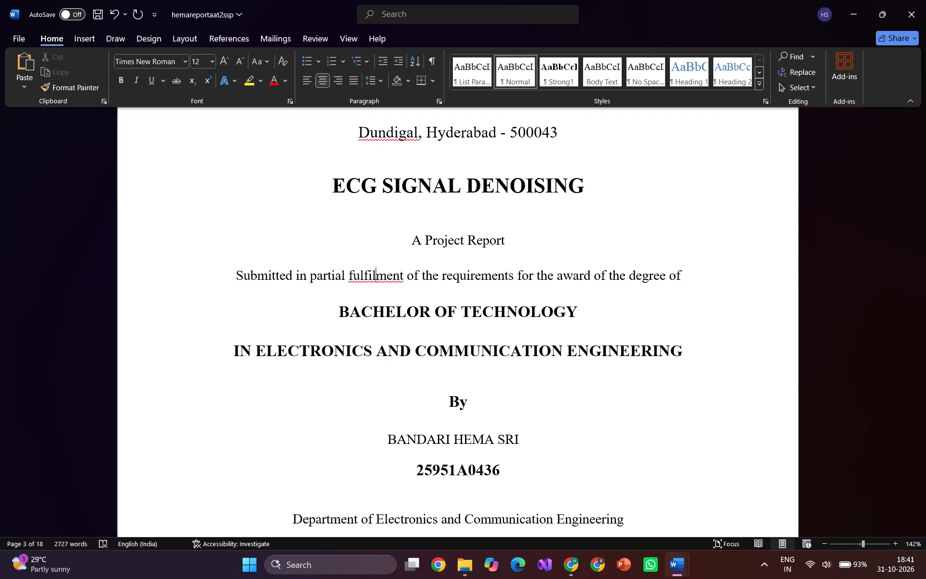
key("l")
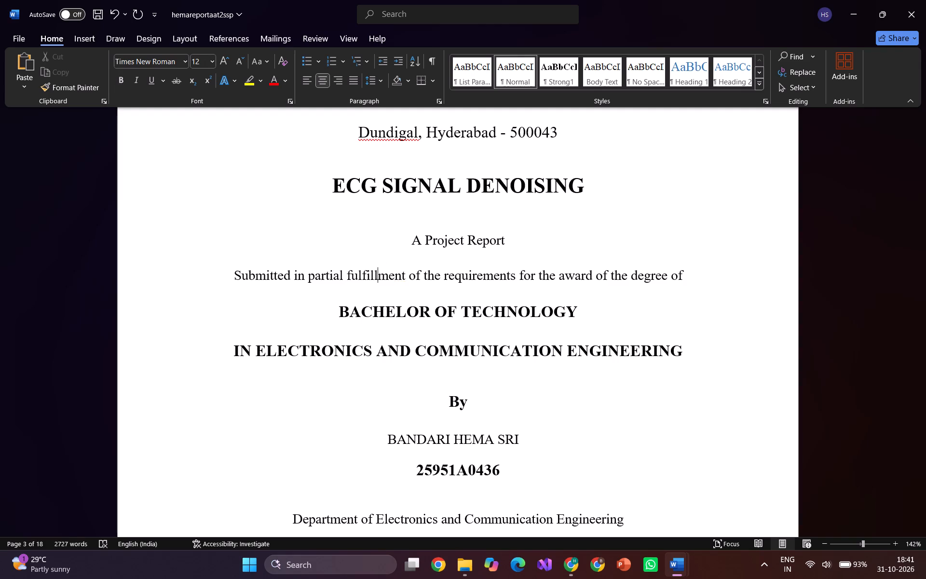
Pad the Date line on the CERTIFICATE page with spaces until the insertion point nears the start of the Head of the Department label.
scroll(472, 334, "down", 1)
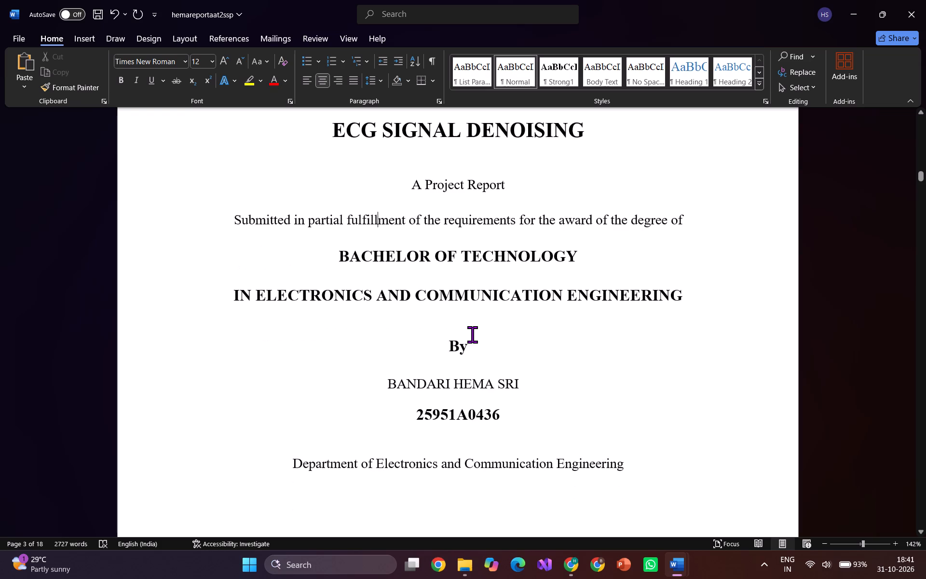
scroll(472, 334, "down", 1)
scroll(472, 334, "up", 1)
scroll(472, 334, "down", 1)
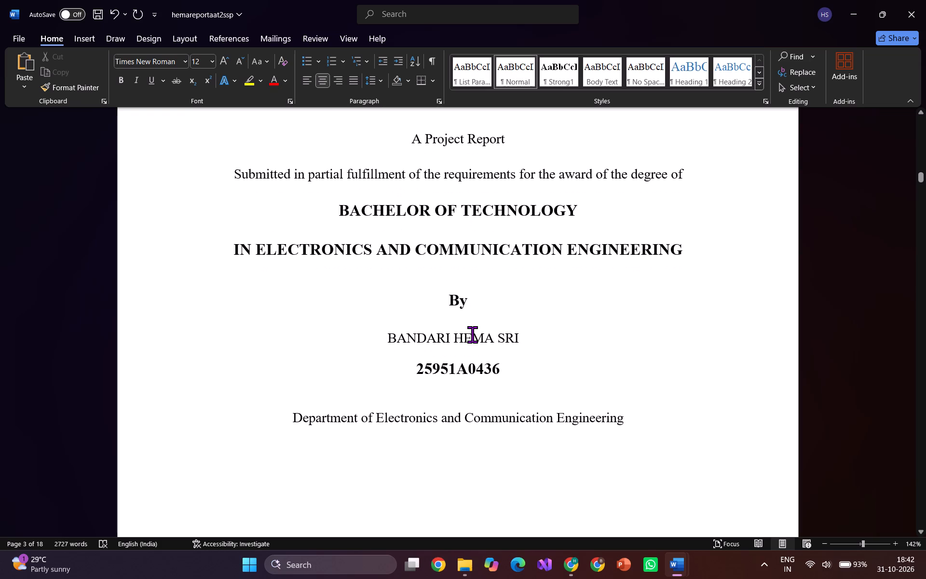
scroll(472, 334, "down", 4)
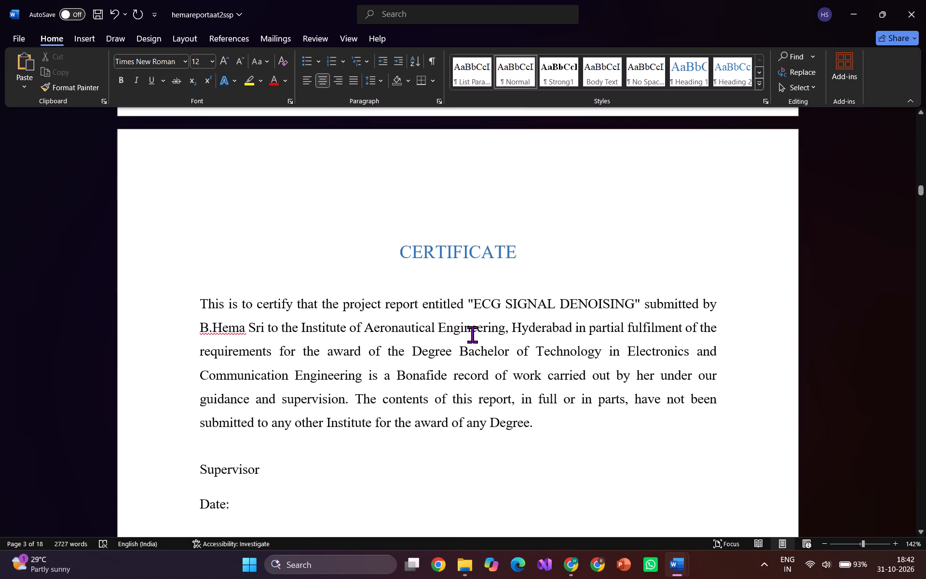
scroll(472, 334, "down", 1)
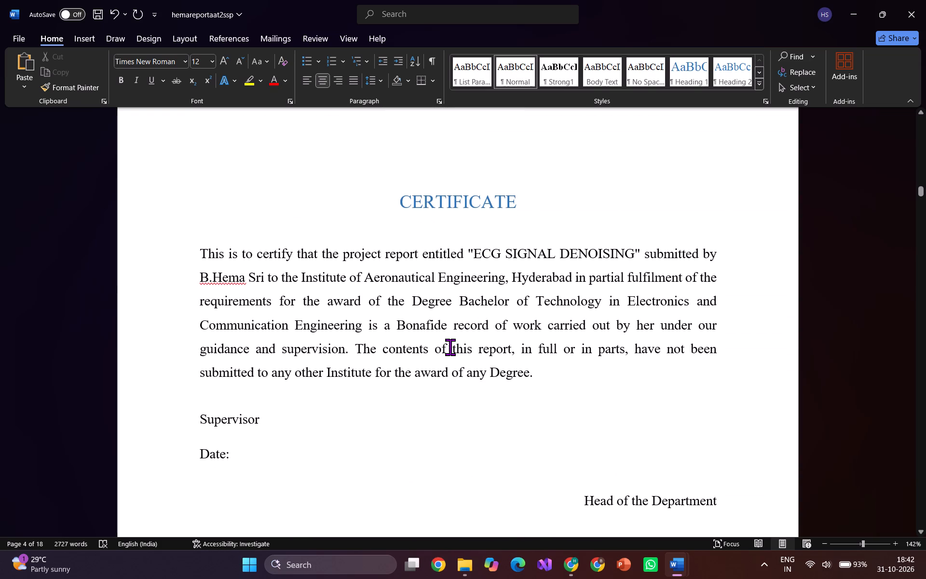
scroll(450, 347, "down", 3)
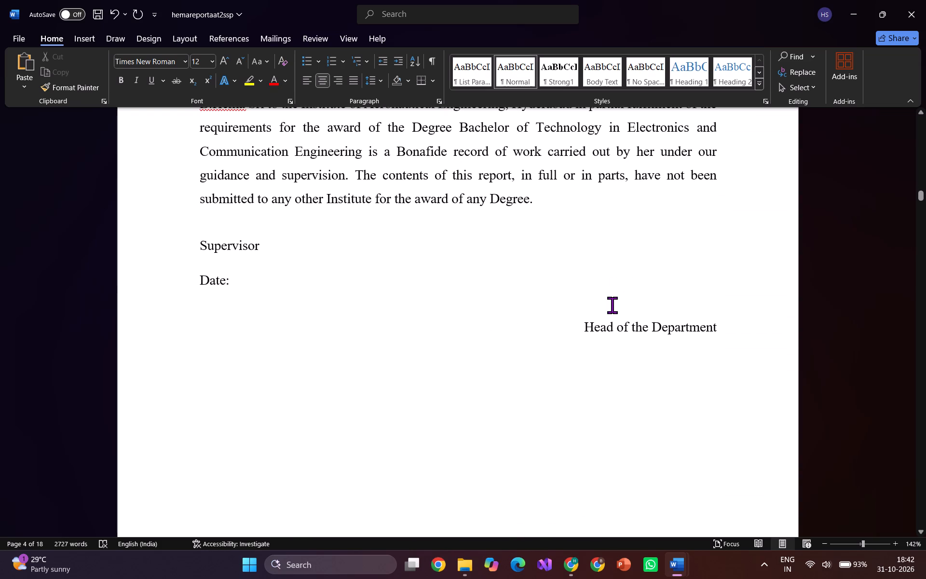
left_click(612, 305)
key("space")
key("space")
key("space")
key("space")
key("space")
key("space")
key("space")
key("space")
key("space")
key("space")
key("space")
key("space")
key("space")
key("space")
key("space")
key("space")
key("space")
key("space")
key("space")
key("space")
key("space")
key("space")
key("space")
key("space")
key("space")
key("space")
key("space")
Add three more spaces to the certificate's Date line, checking the insertion point's alignment with the start of the Head of the Department label.
key("Down")
key("Up")
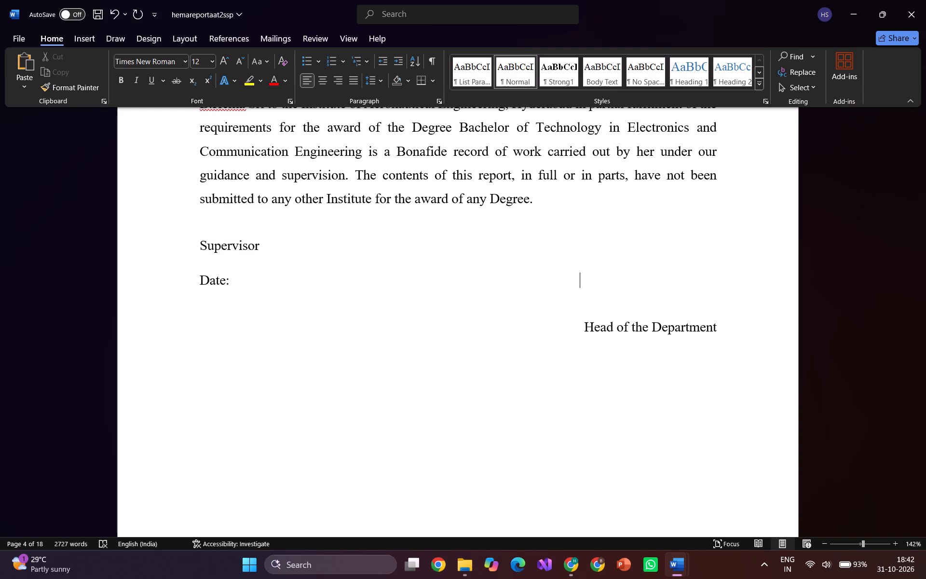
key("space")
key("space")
key("Down")
key("Up")
key("Down")
key("Up")
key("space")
key("Down")
key("Up")
key("Left")
key("Down")
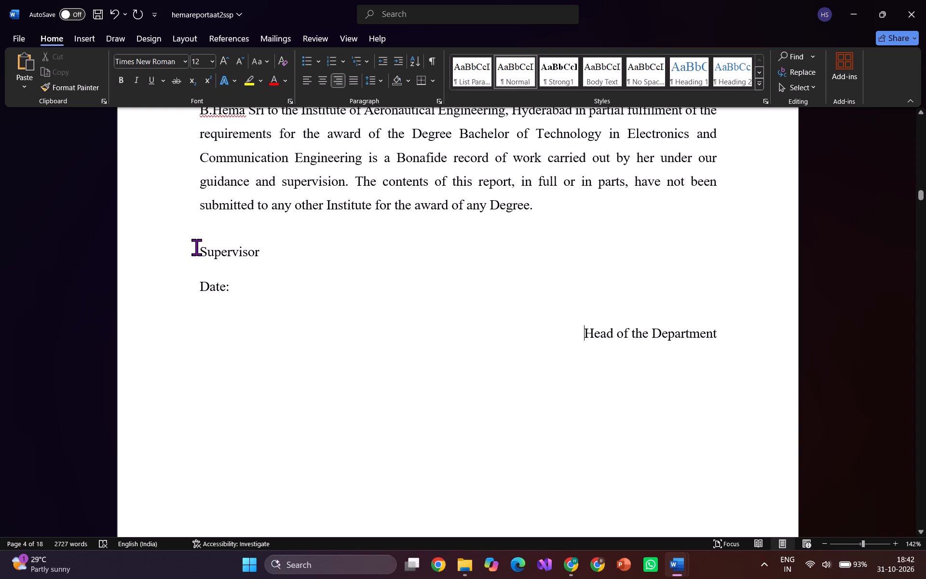
key("shift+super+s")
left_click_drag(196, 247, 677, 303)
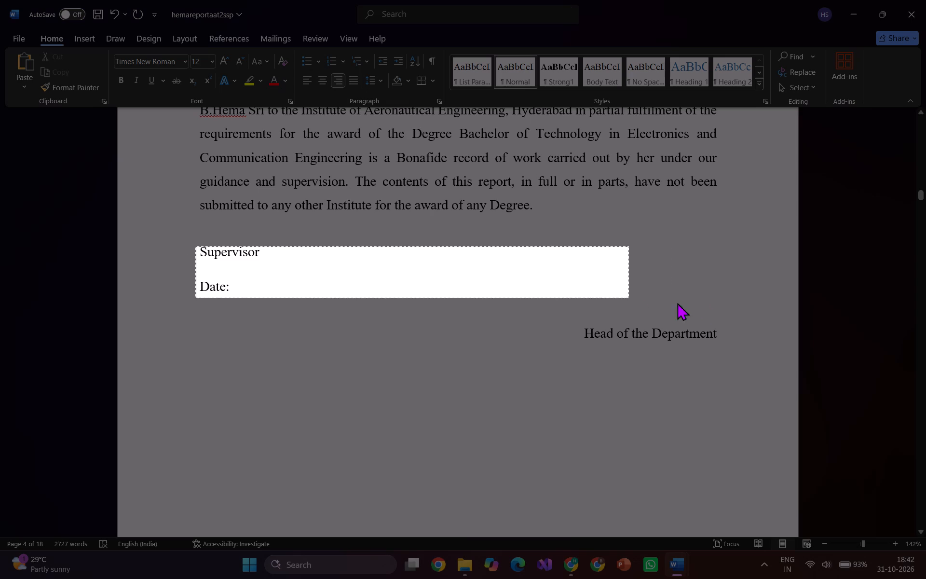
left_click_drag(677, 303, 761, 386)
left_click(820, 412)
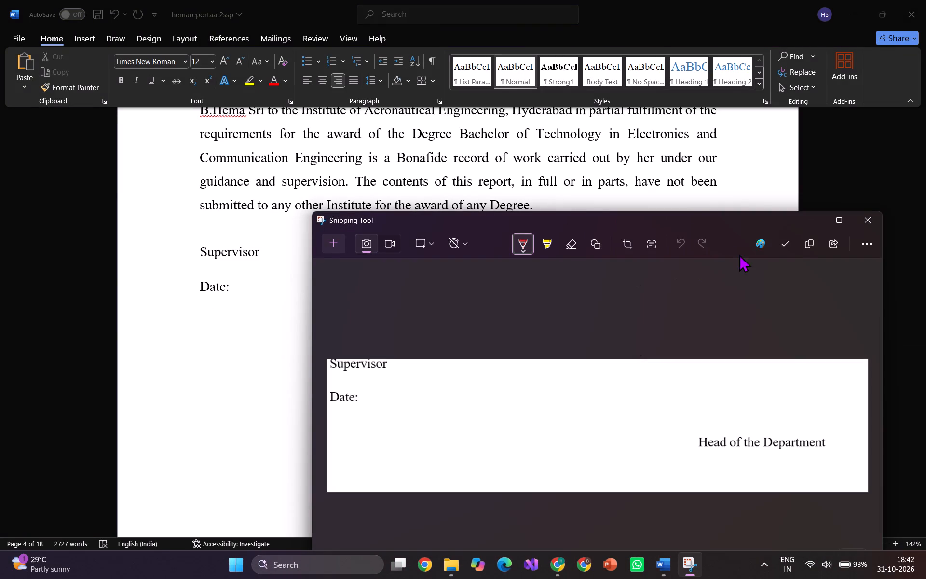
left_click(803, 243)
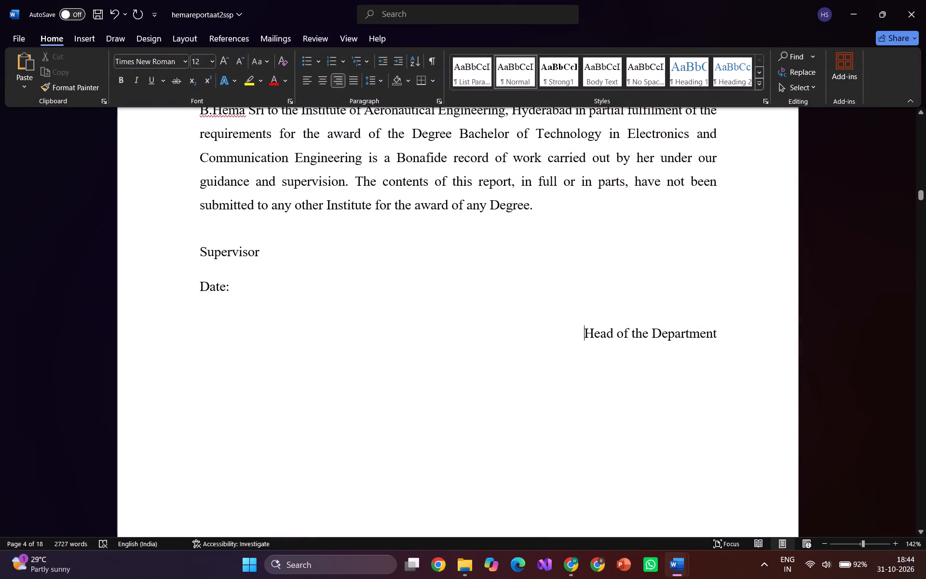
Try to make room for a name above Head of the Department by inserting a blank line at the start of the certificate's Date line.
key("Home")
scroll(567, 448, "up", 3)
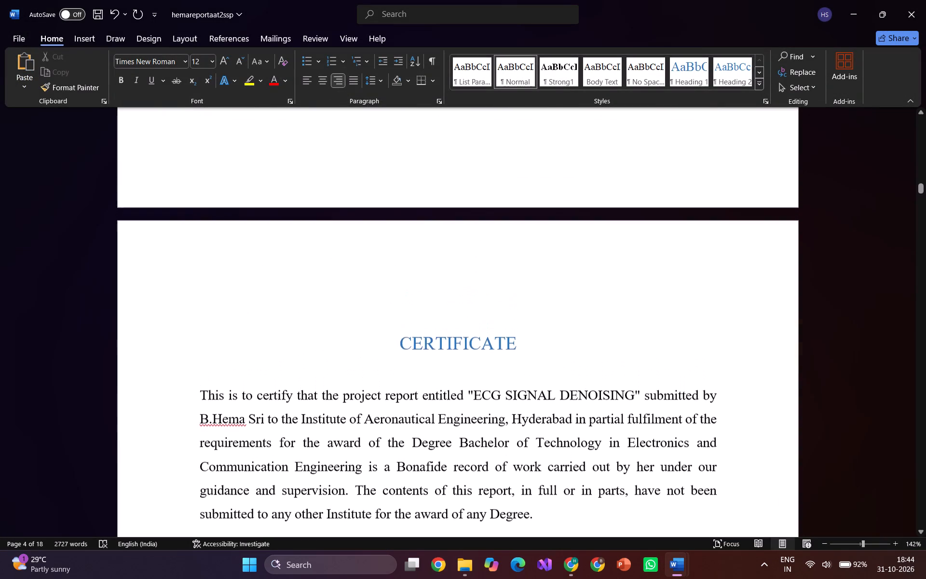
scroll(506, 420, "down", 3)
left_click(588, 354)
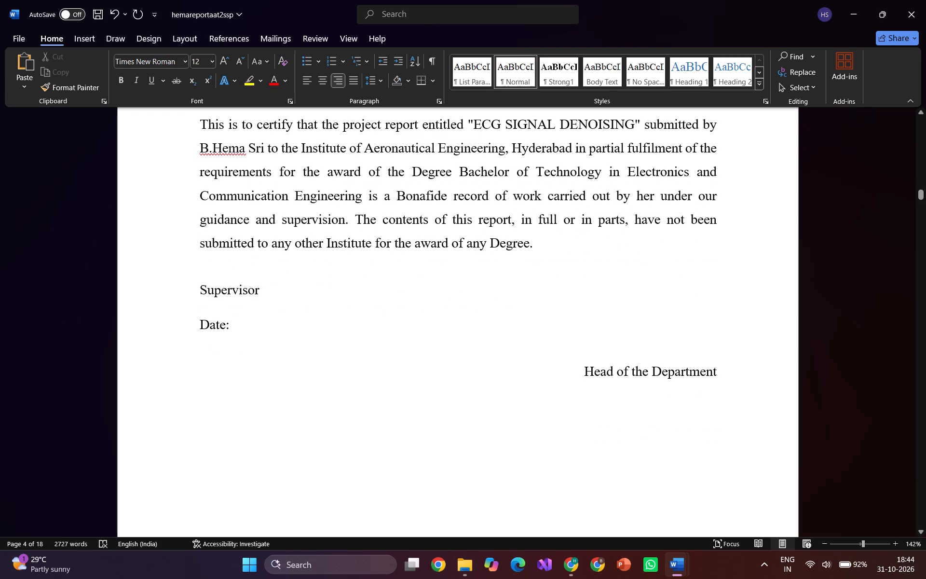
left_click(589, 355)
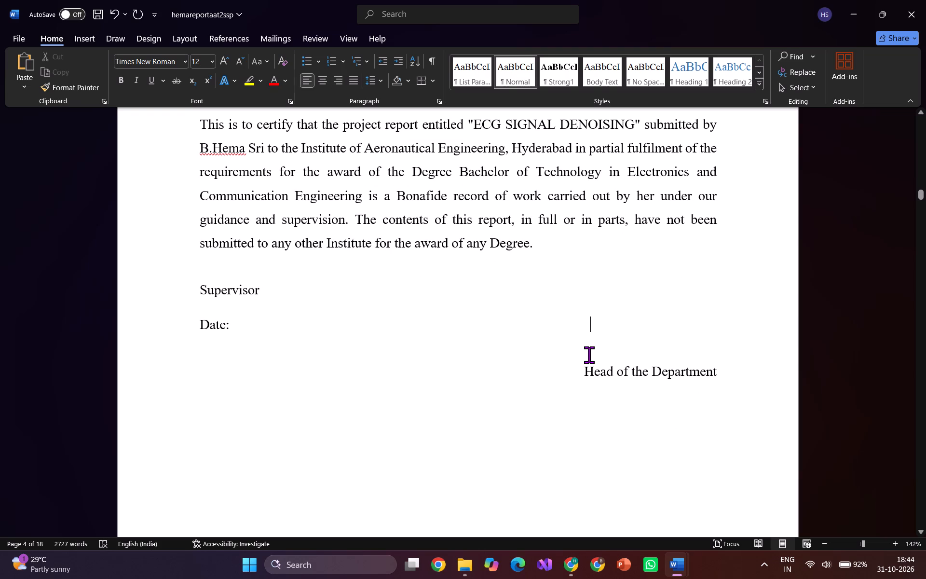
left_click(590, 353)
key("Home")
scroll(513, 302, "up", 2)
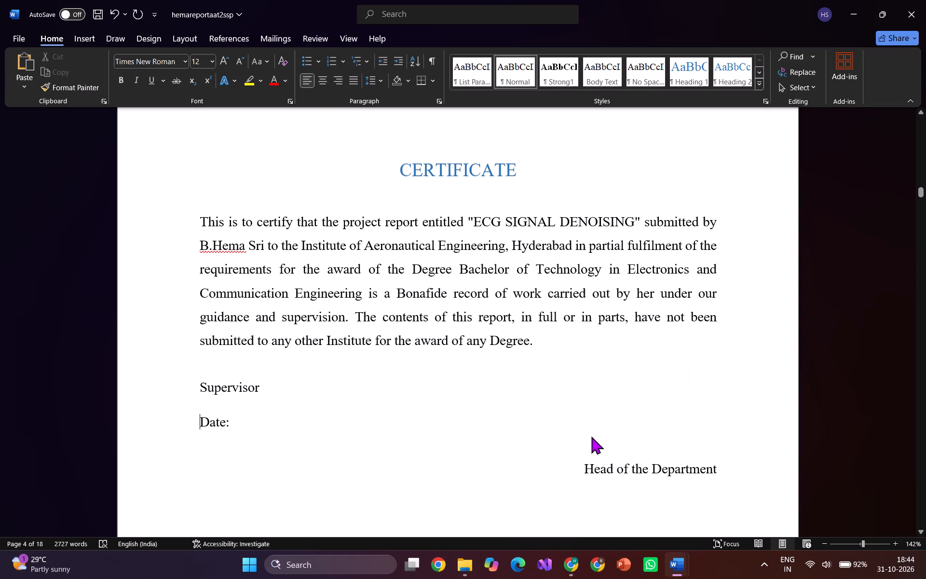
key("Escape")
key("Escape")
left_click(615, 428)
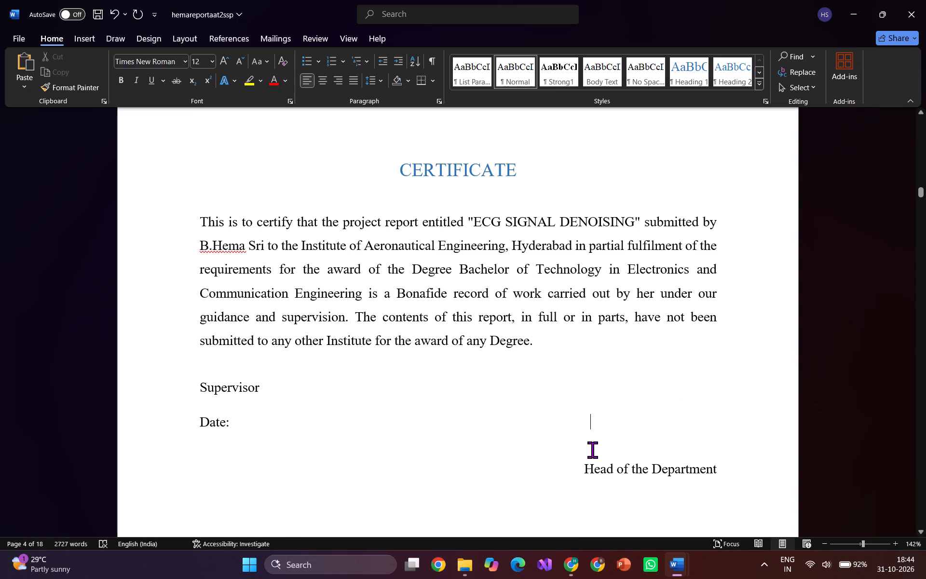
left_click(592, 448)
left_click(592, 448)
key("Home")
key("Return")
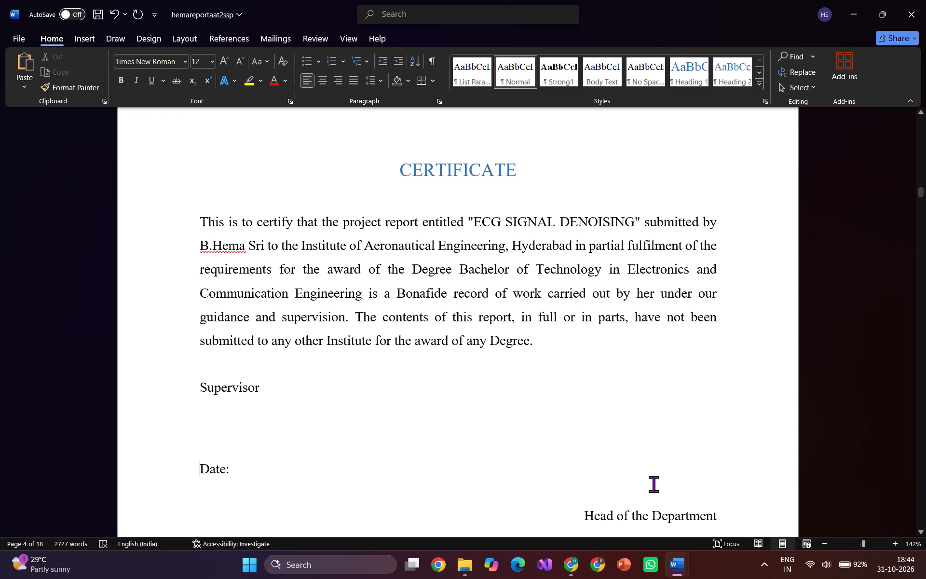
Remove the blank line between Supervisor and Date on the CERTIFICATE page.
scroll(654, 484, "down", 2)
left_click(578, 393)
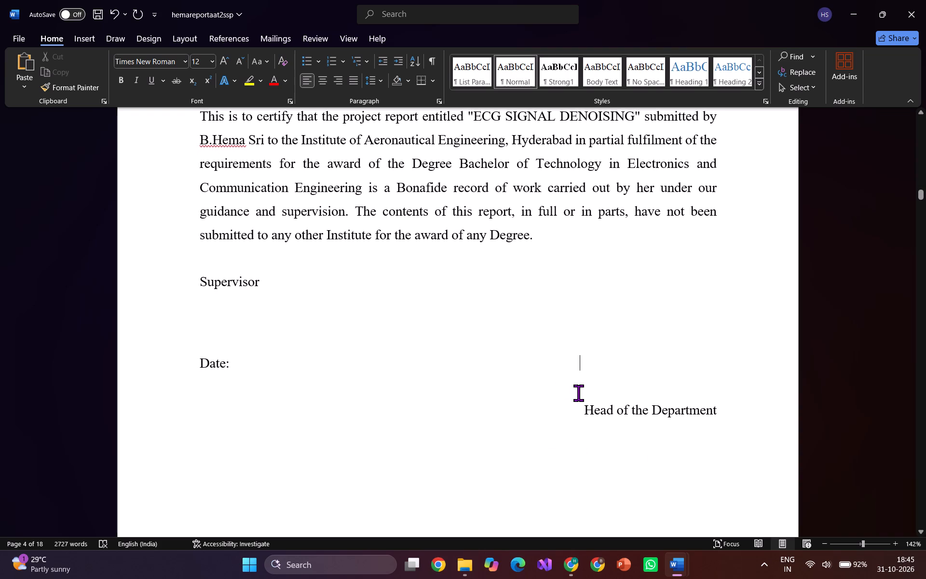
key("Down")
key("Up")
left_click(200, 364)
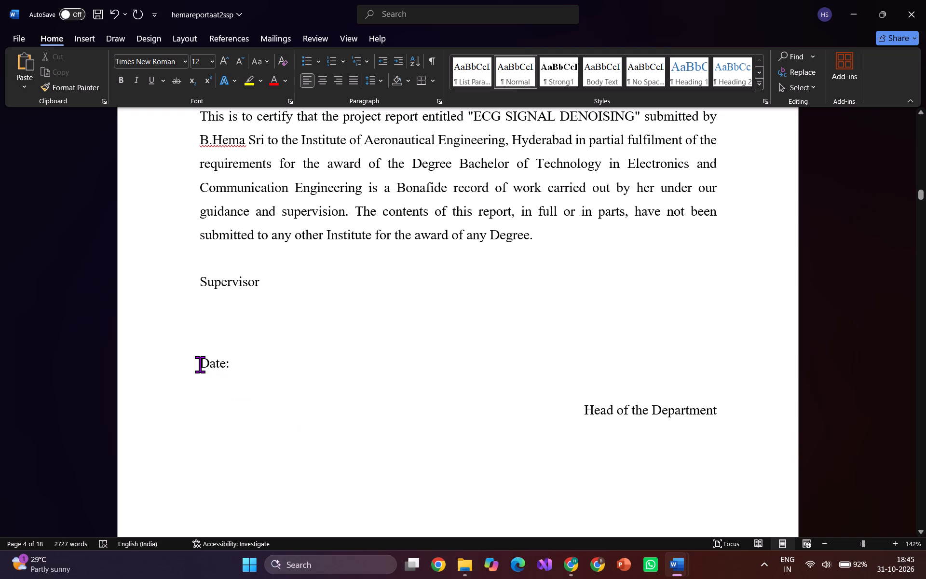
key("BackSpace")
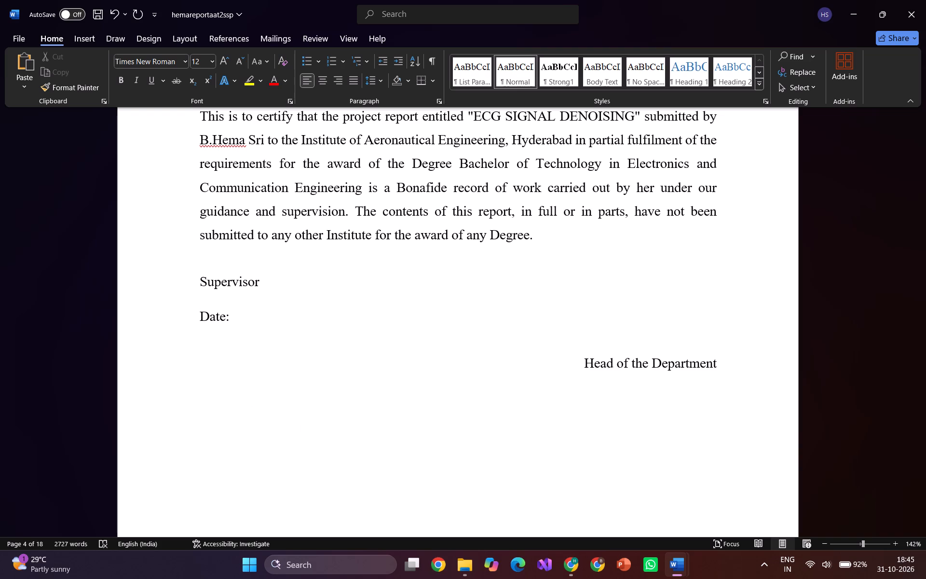
Insert a new line at the end of the padded Date line, directly above the Head of the Department label.
left_click(577, 357)
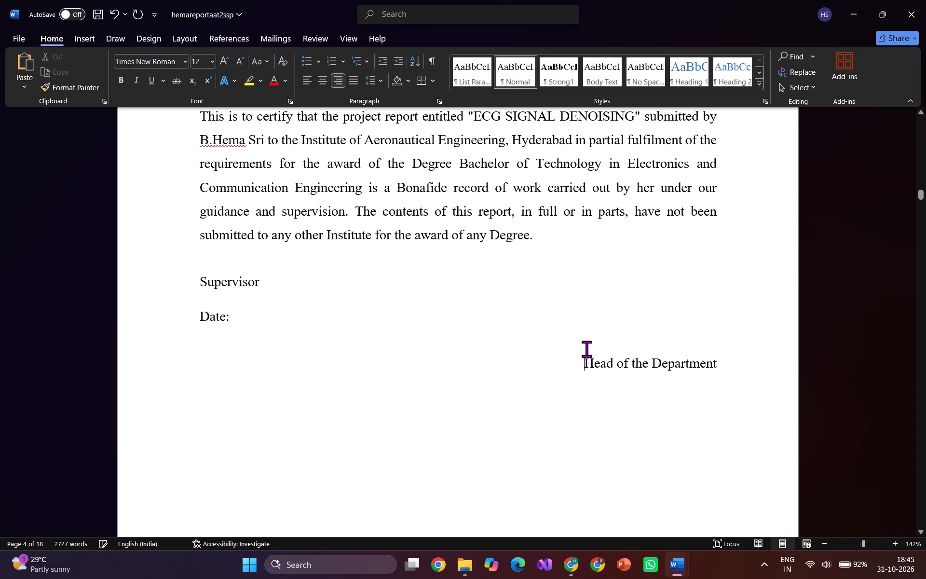
left_click(585, 352)
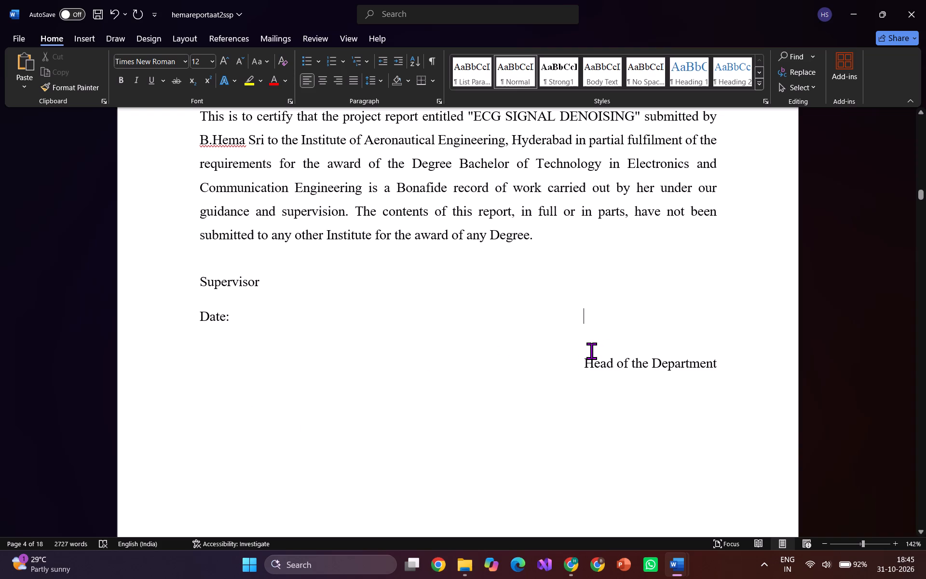
key("Return")
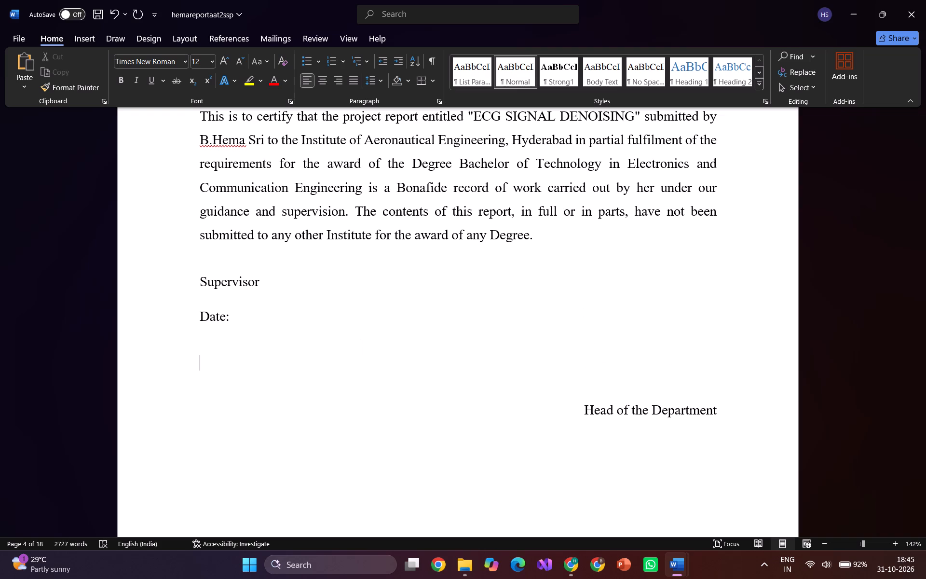
Enter the department head's name on the blank line above Head of the Department, padded with spaces so it sits over the label.
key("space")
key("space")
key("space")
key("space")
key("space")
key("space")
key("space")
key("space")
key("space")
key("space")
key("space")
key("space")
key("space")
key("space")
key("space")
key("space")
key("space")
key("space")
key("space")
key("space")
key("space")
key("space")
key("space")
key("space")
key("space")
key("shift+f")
key("BackSpace")
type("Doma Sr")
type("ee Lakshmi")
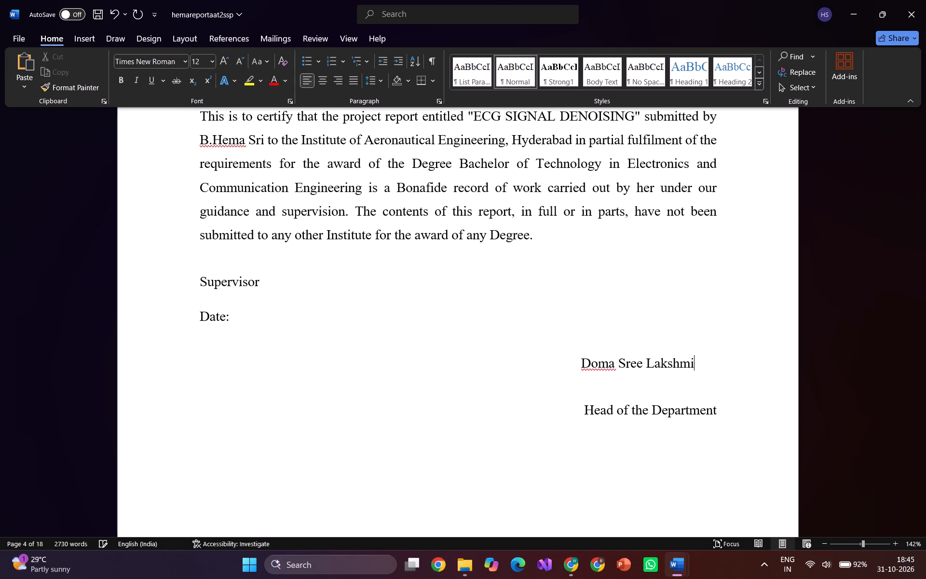
left_click(577, 358)
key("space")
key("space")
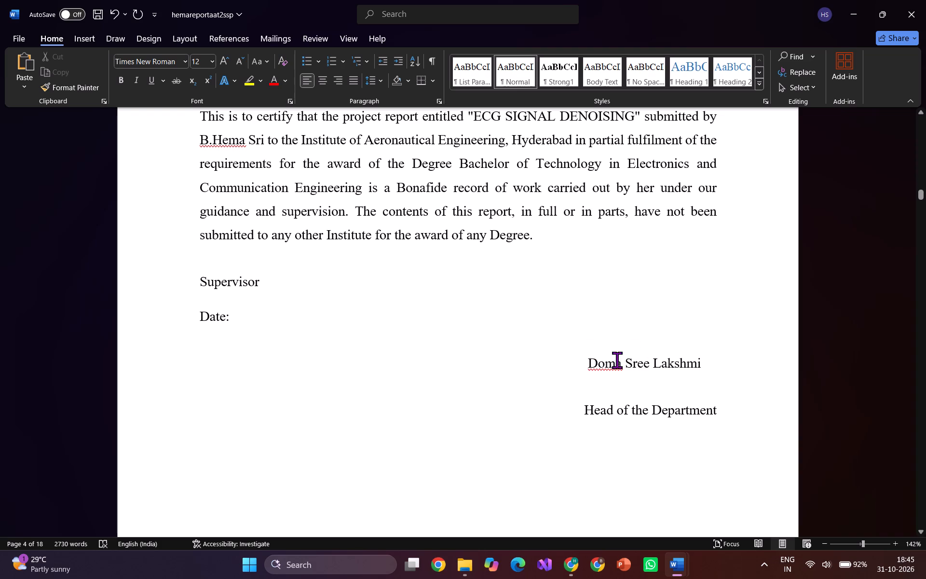
Shorten the first word of the department head's name to the initial "D.".
left_click(620, 360)
key("BackSpace")
key("BackSpace")
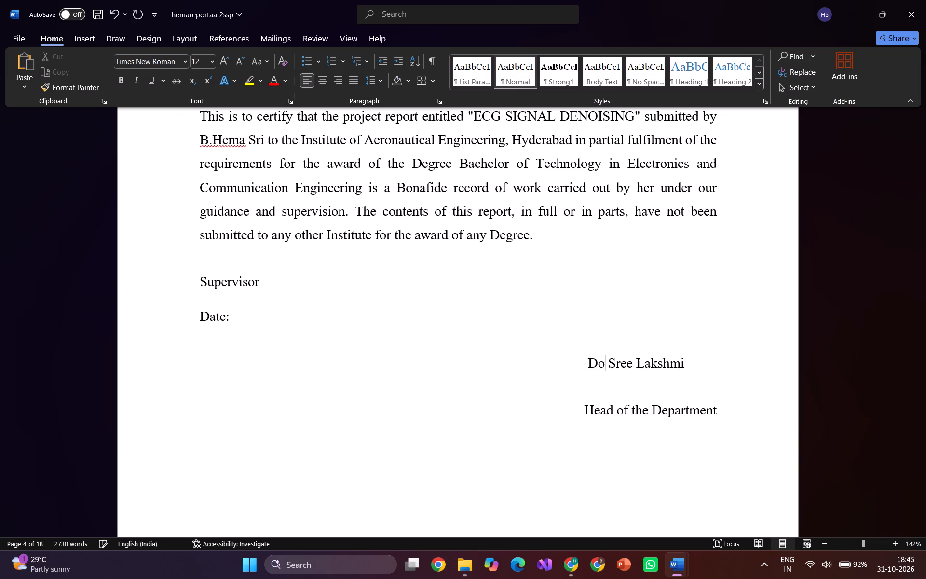
key("BackSpace")
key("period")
Set the line spacing of the name and Head of the Department lines to 1.0.
left_click_drag(587, 361, 722, 405)
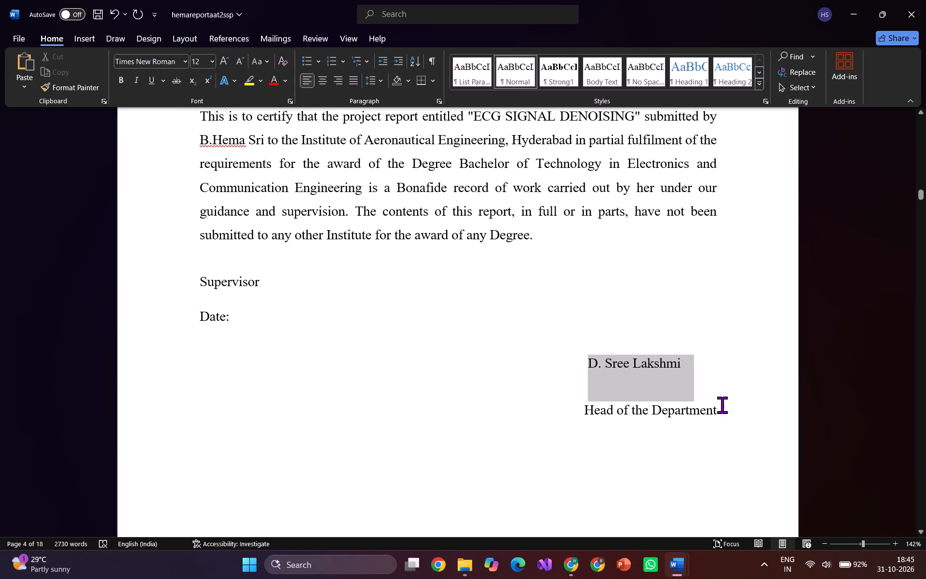
left_click_drag(722, 405, 726, 410)
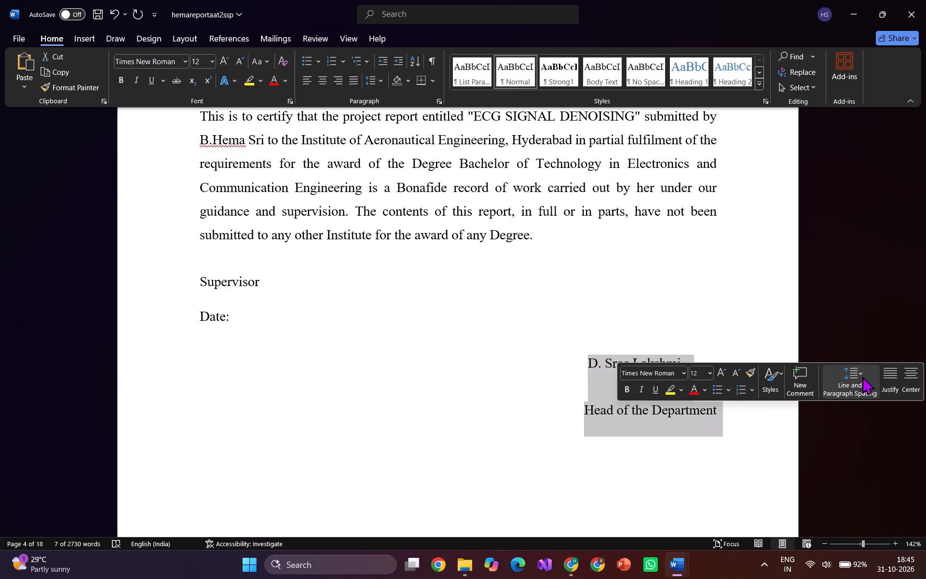
left_click(862, 376)
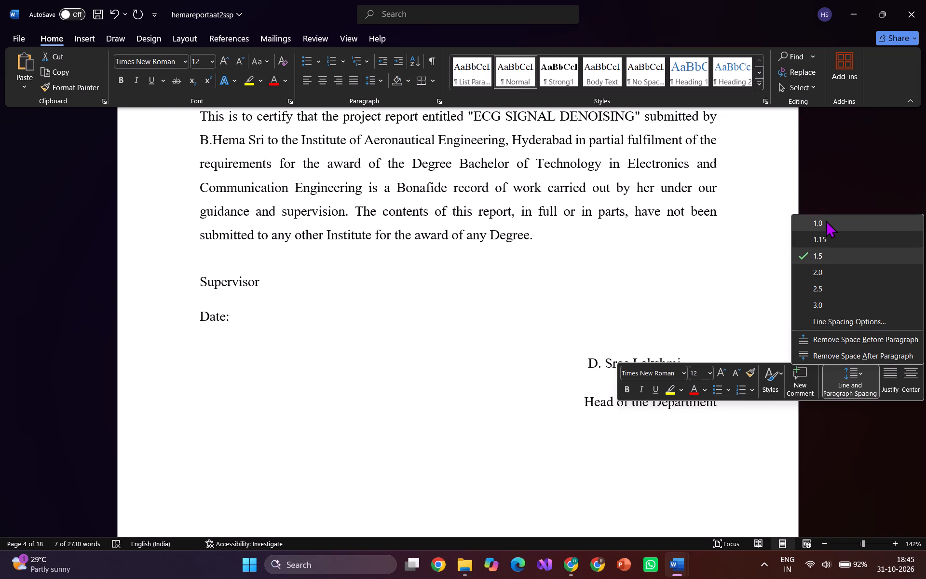
left_click(826, 220)
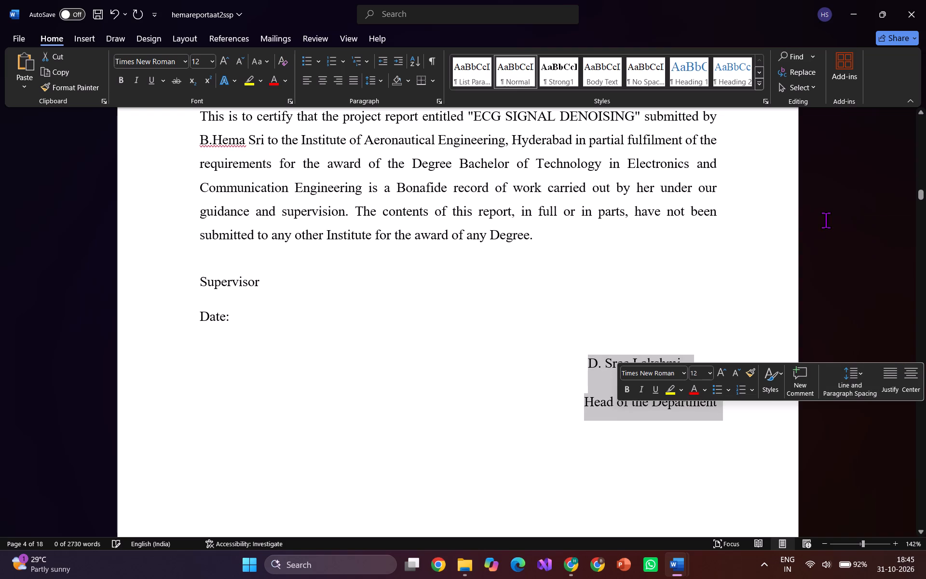
left_click(753, 320)
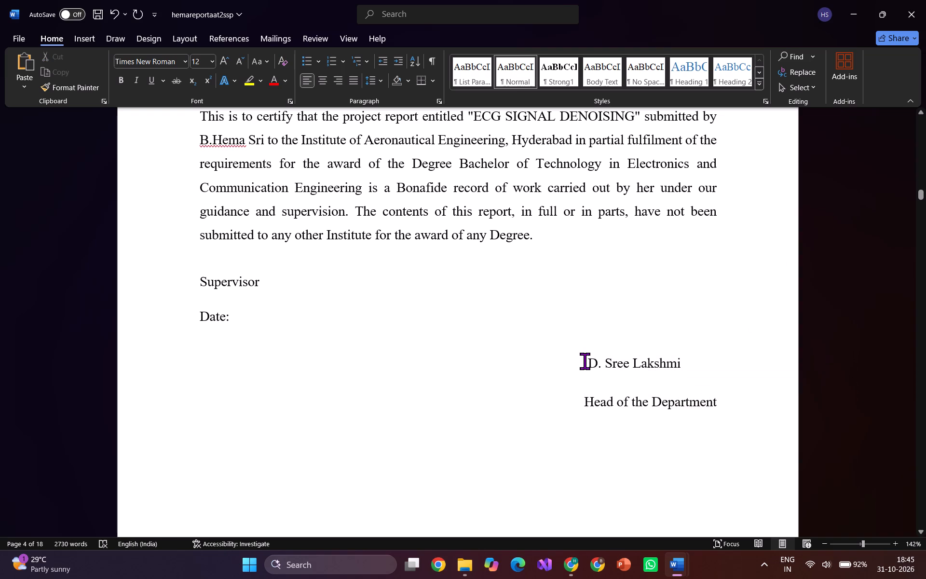
Set the paragraph spacing of the name and Head of the Department lines to 6 pt before and Auto after.
left_click_drag(585, 361, 735, 402)
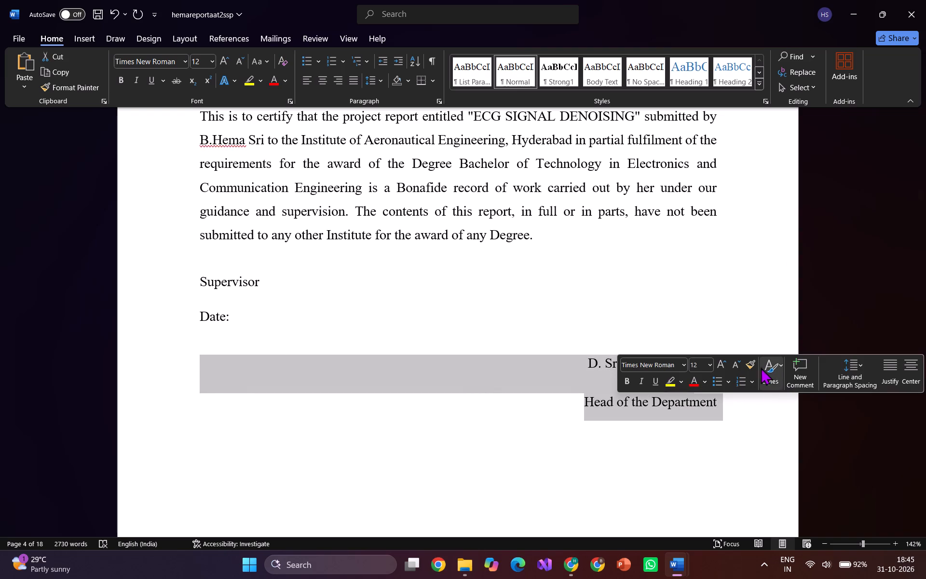
left_click(861, 364)
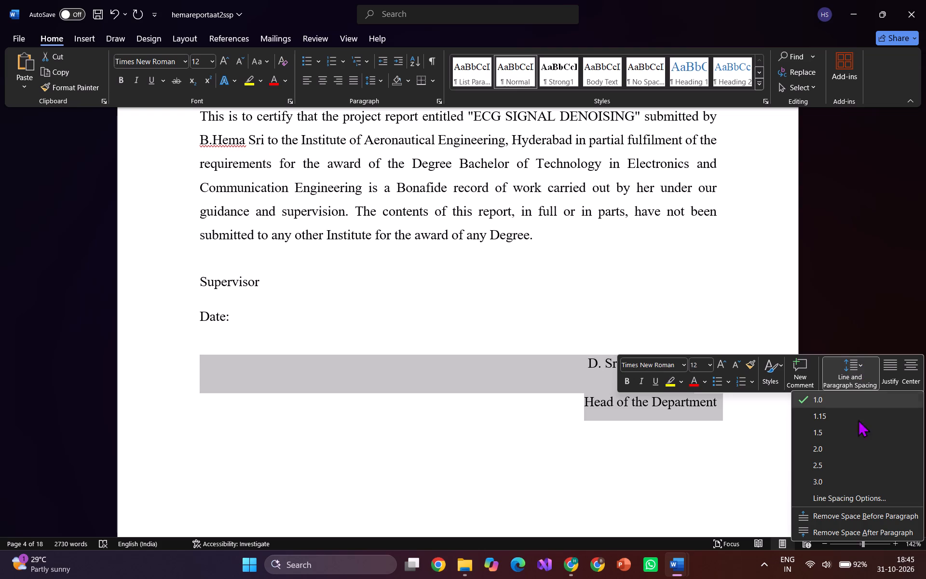
left_click(864, 492)
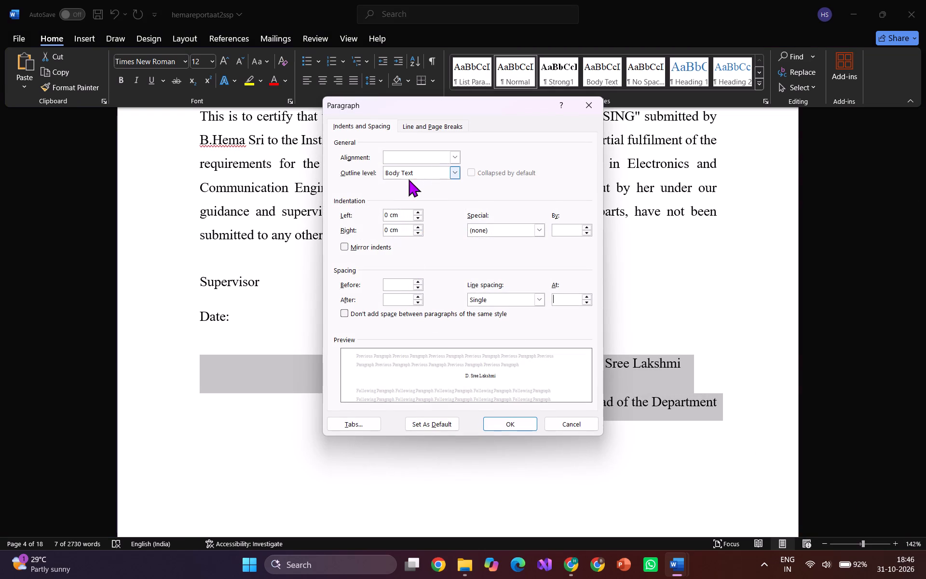
left_click(420, 289)
left_click(420, 289)
triple_click(420, 289)
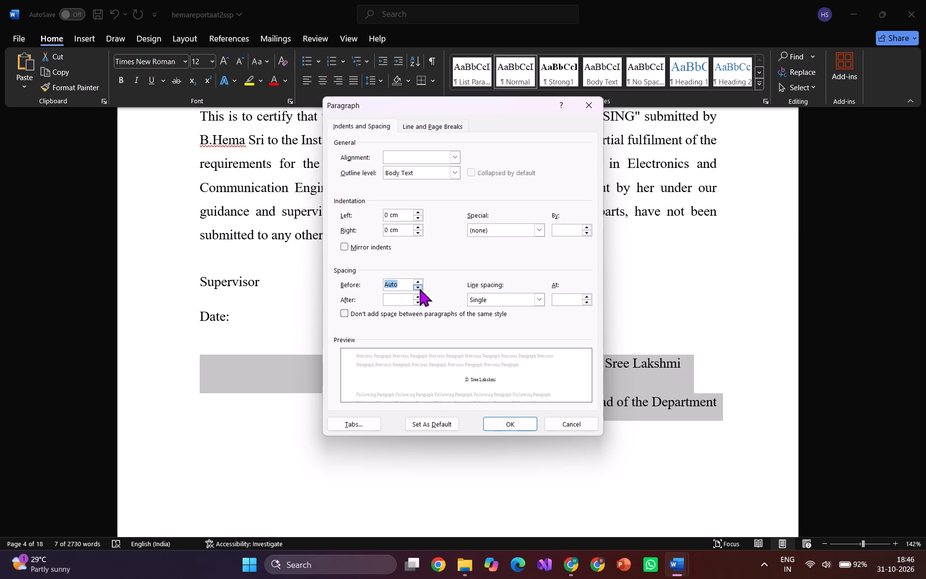
left_click_drag(420, 289, 419, 282)
double_click(419, 282)
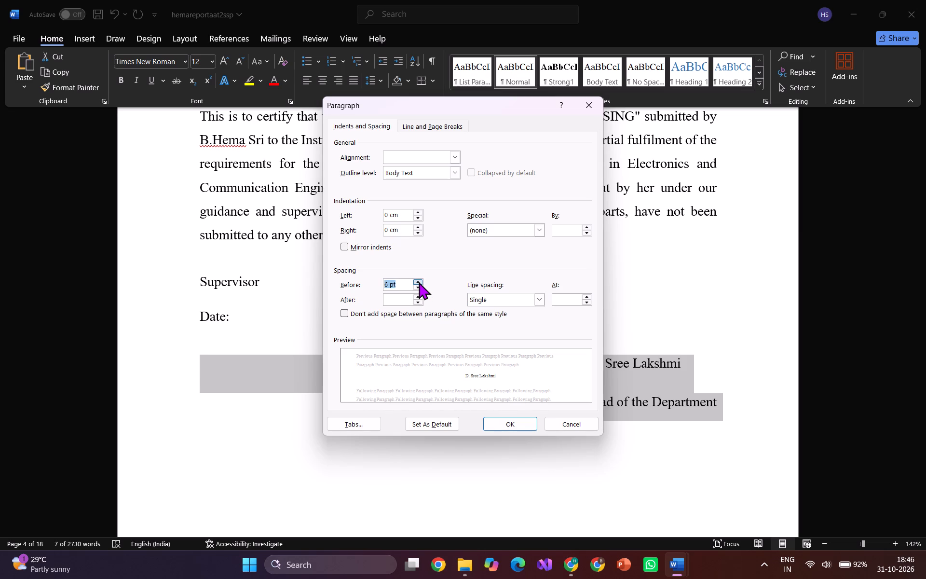
left_click(419, 282)
left_click(419, 282)
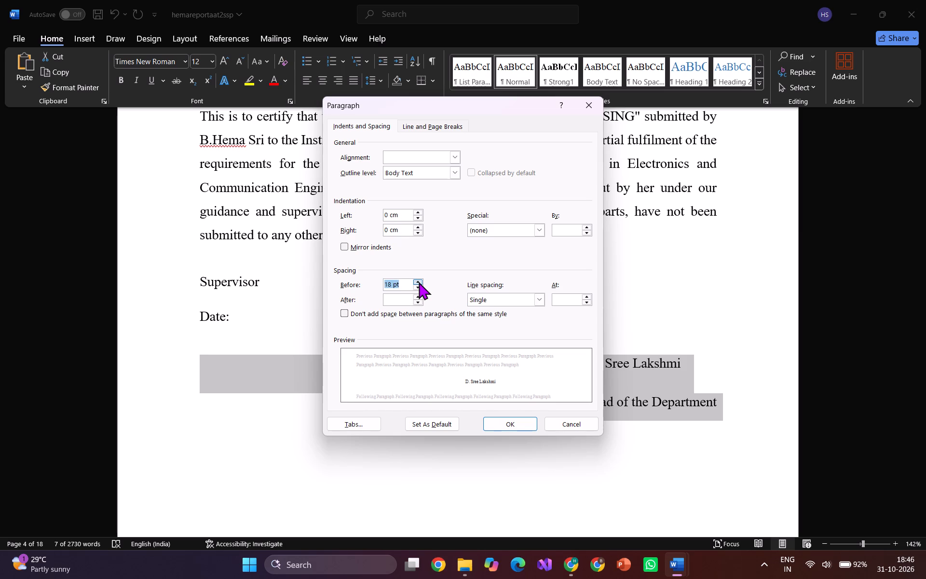
left_click(419, 282)
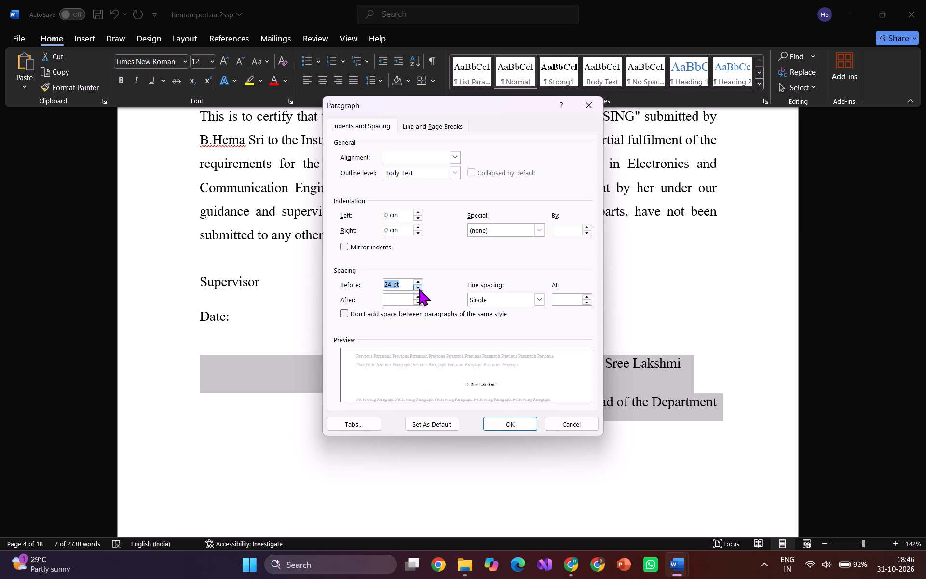
left_click(419, 288)
left_click(419, 288)
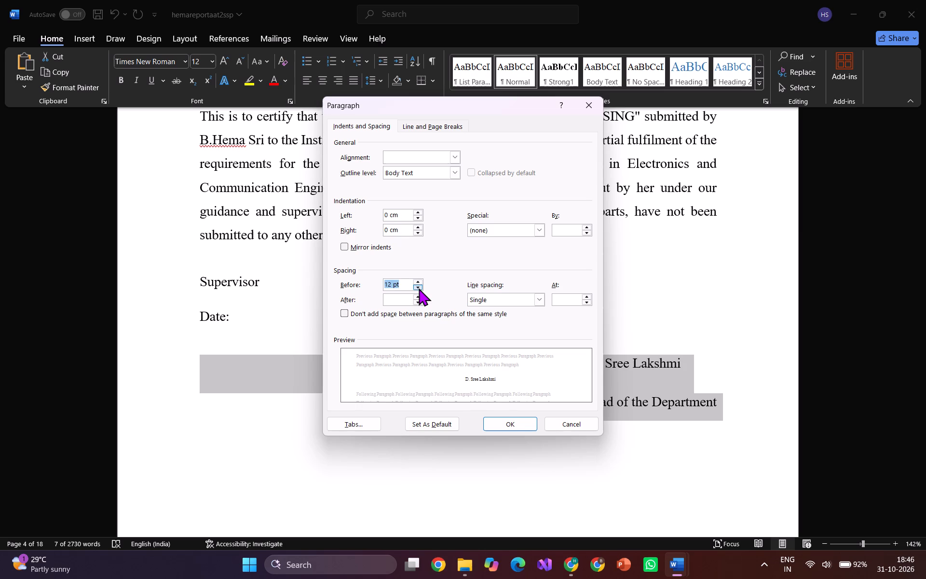
left_click(419, 288)
left_click(404, 301)
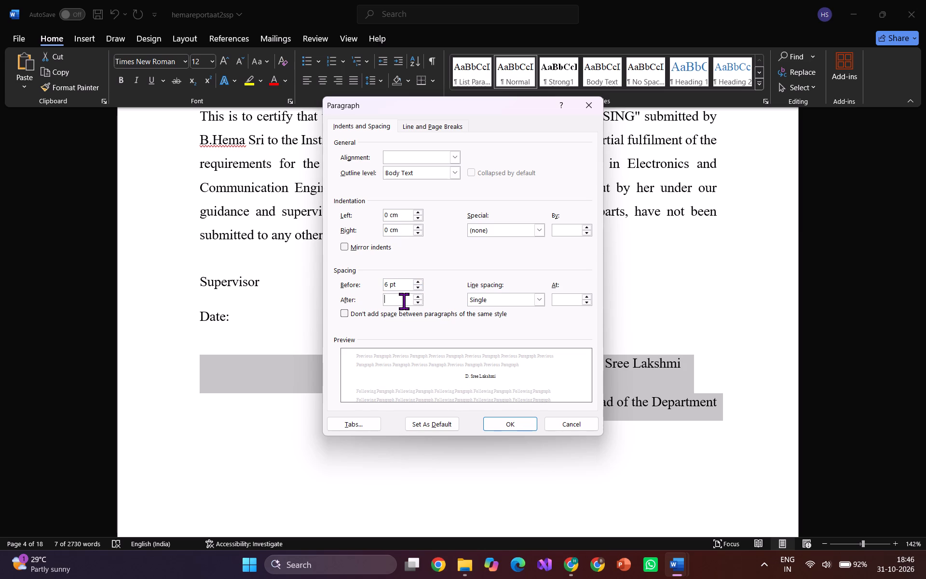
left_click(418, 301)
left_click(418, 301)
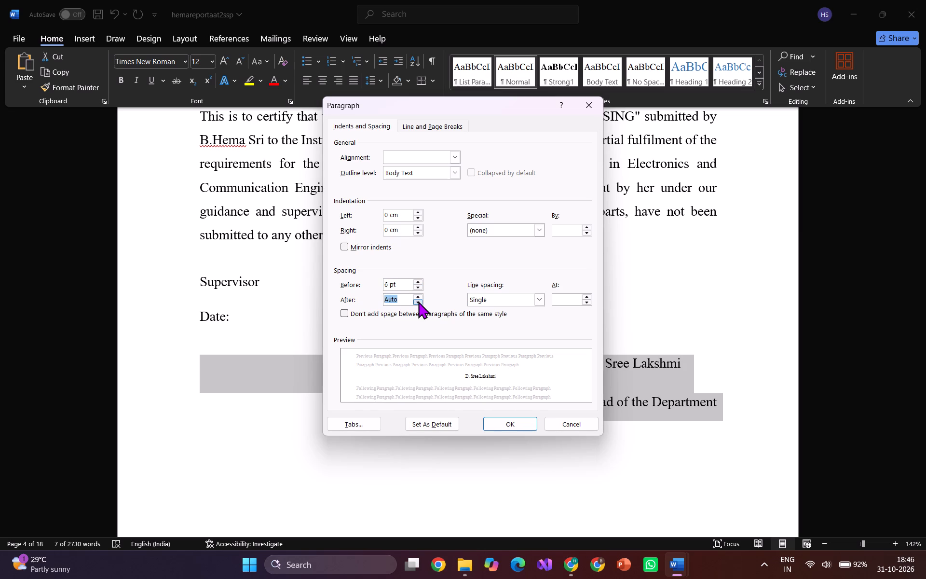
left_click(418, 301)
left_click(418, 301)
left_click(506, 419)
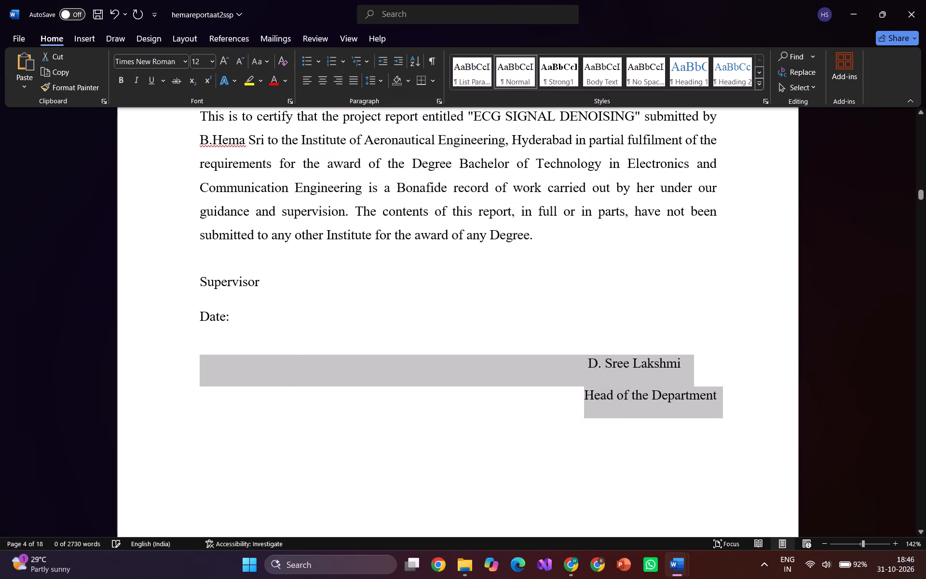
left_click(533, 421)
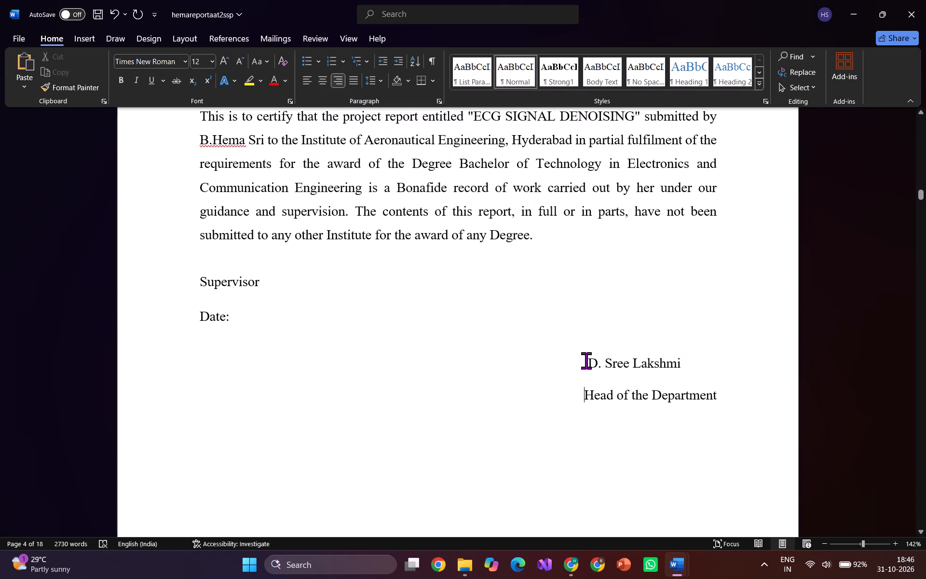
Shift the department head's name one more space along its line to adjust its alignment over Head of the Department.
left_click(592, 365)
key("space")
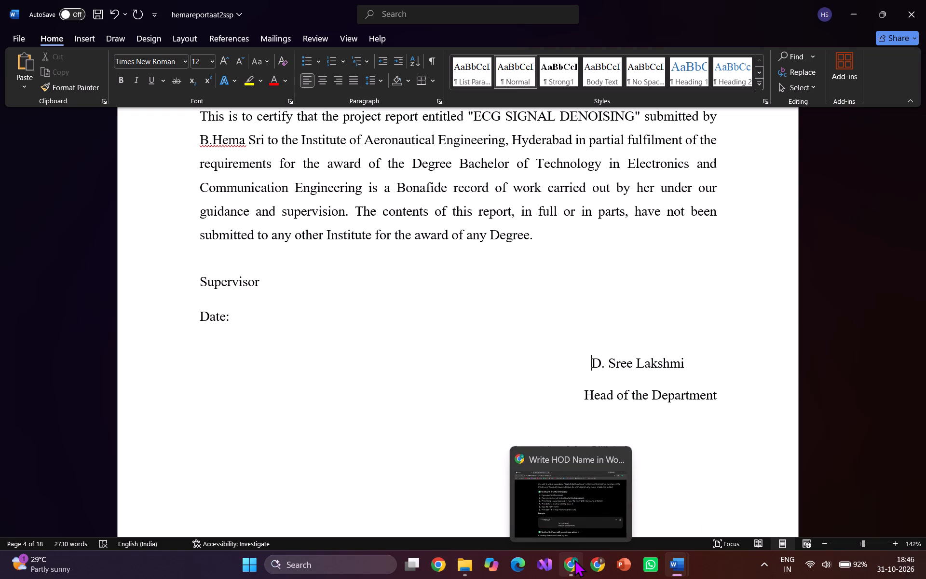
Switch to Chrome and open a new Incognito window.
left_click(568, 516)
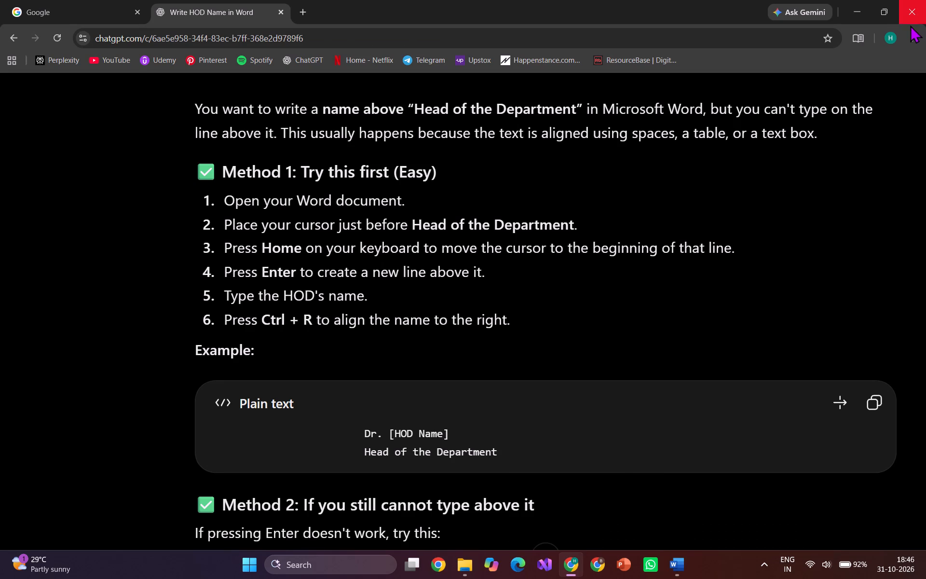
left_click(908, 32)
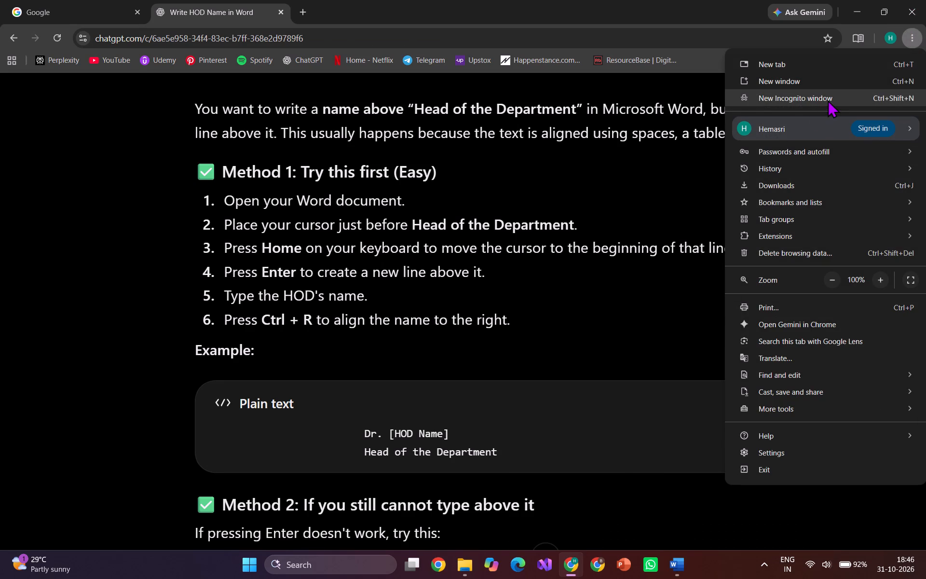
left_click(828, 100)
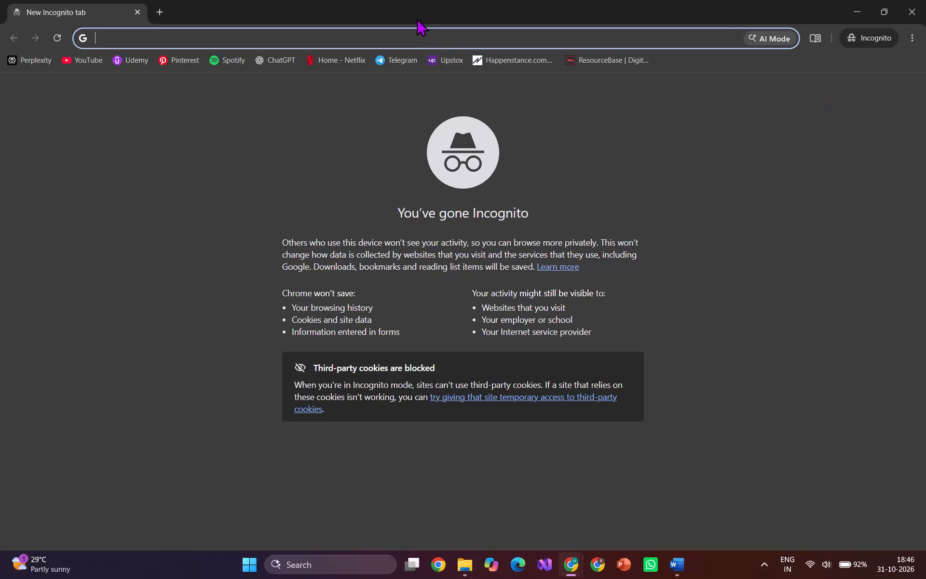
Search Google for "iare samvidha" and open the Samvidha - IARE site at samvidha.iare.ac.in.
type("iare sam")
left_click(356, 62)
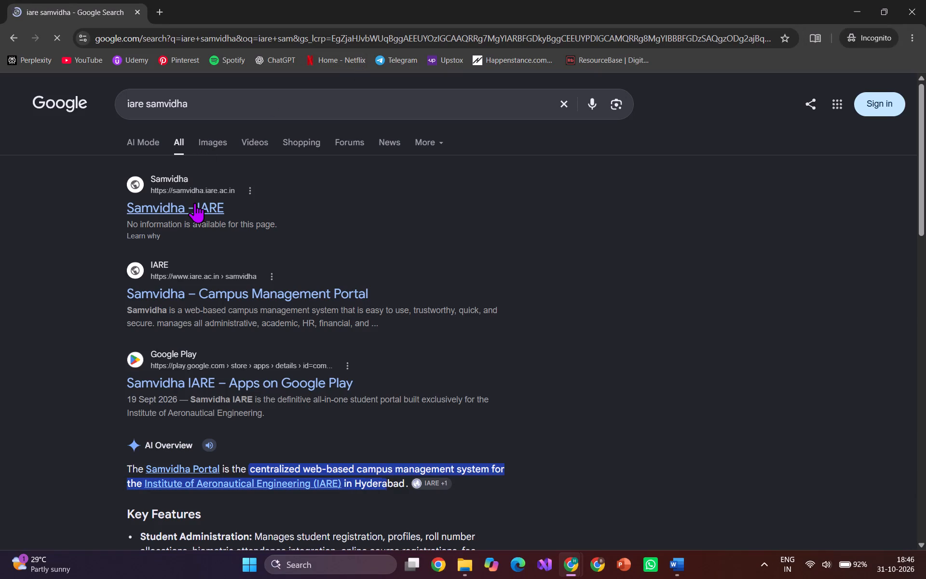
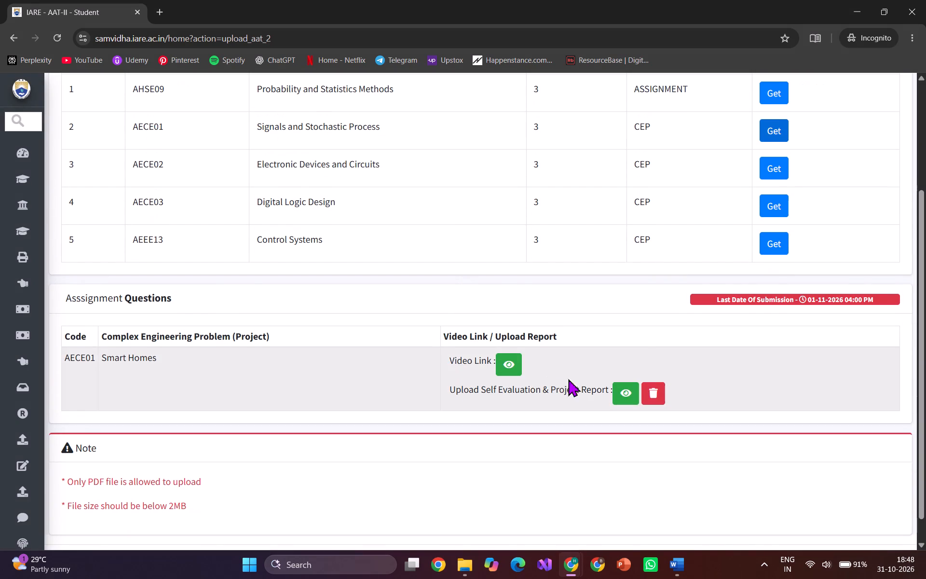
Open the submitted video for the AECE01 Smart Homes project, review its playback and YouTube page, and close it.
left_click(504, 368)
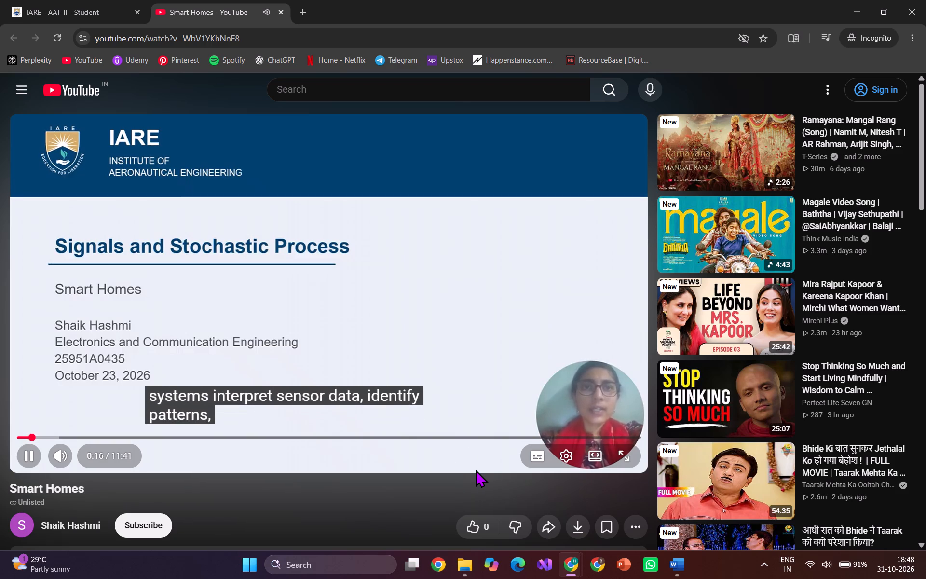
scroll(476, 469, "down", 1)
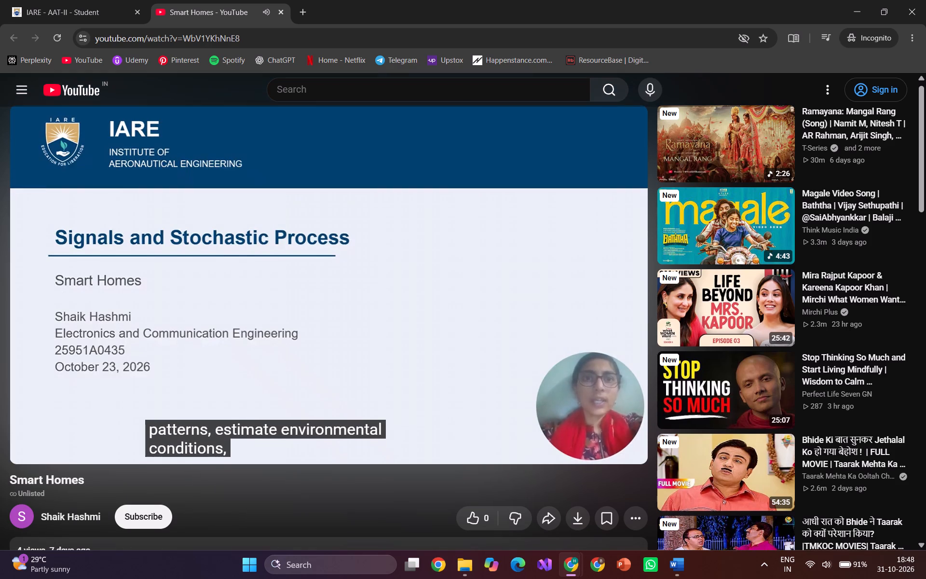
scroll(476, 469, "down", 3)
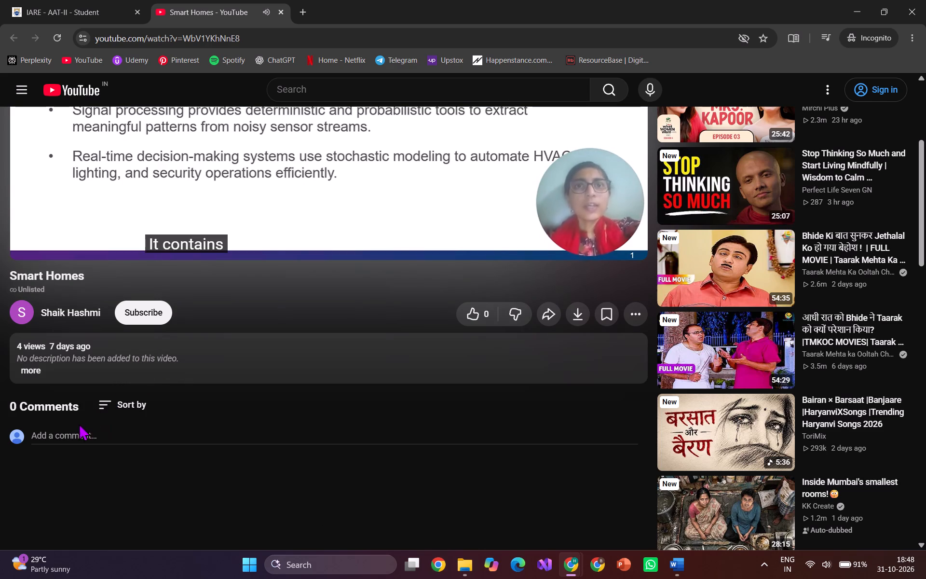
scroll(259, 331, "up", 1)
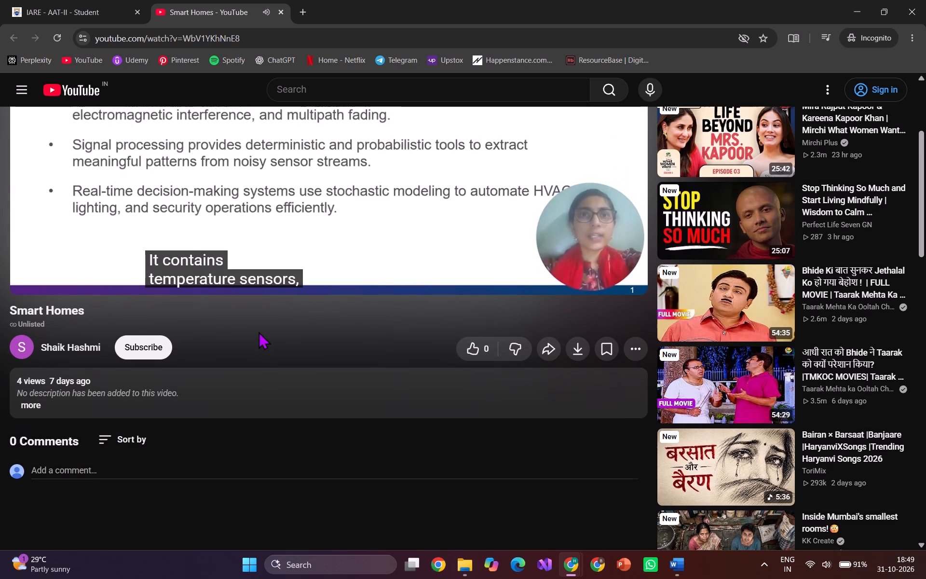
scroll(259, 331, "up", 2)
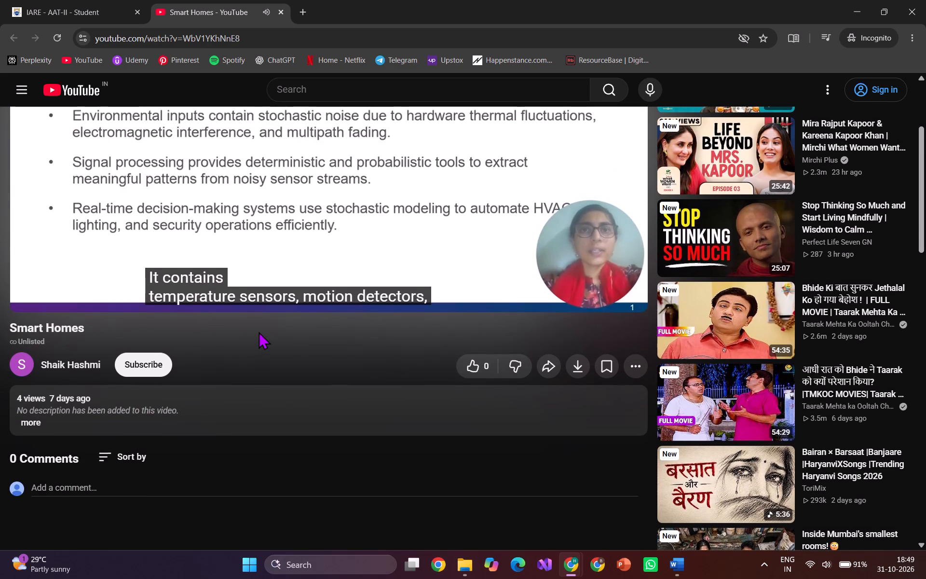
scroll(259, 331, "up", 1)
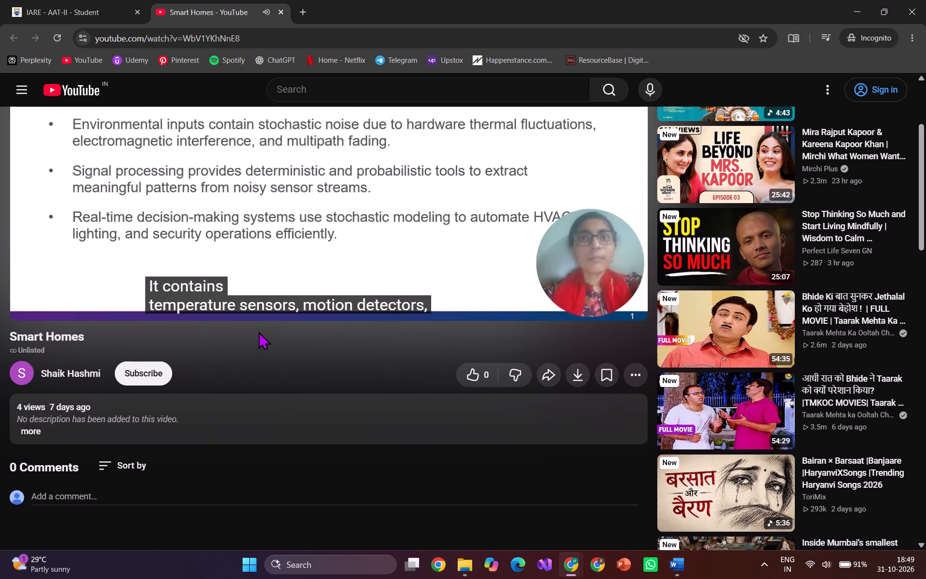
scroll(259, 331, "up", 3)
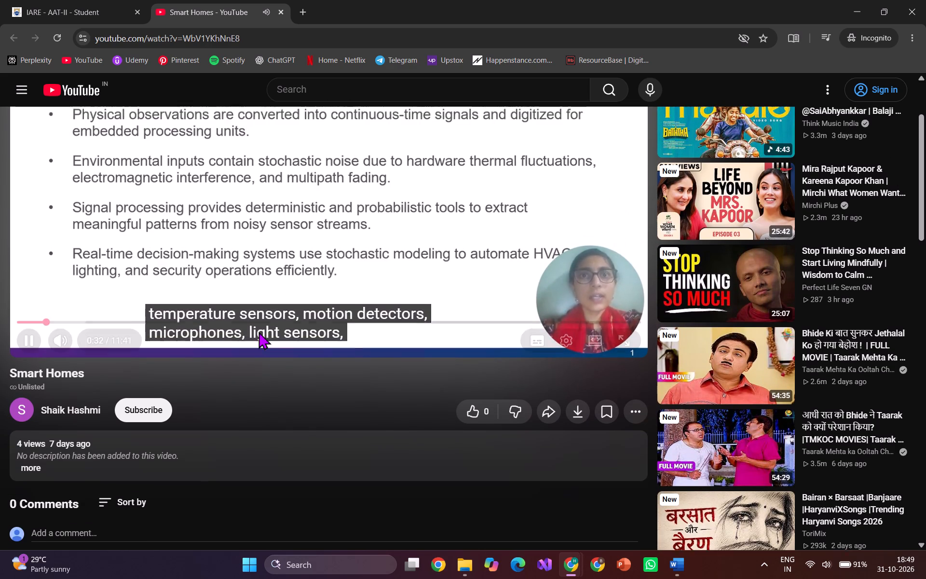
scroll(259, 331, "up", 2)
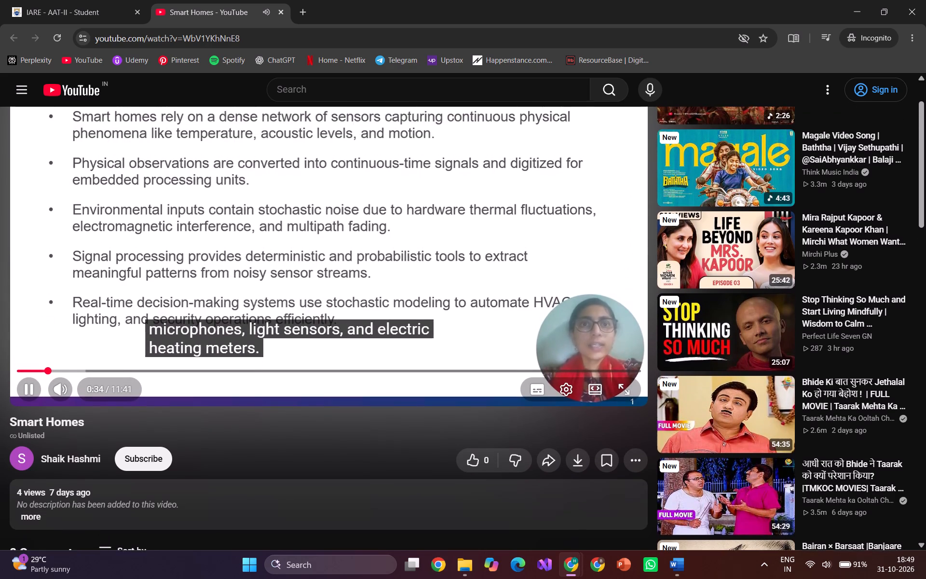
scroll(259, 331, "up", 2)
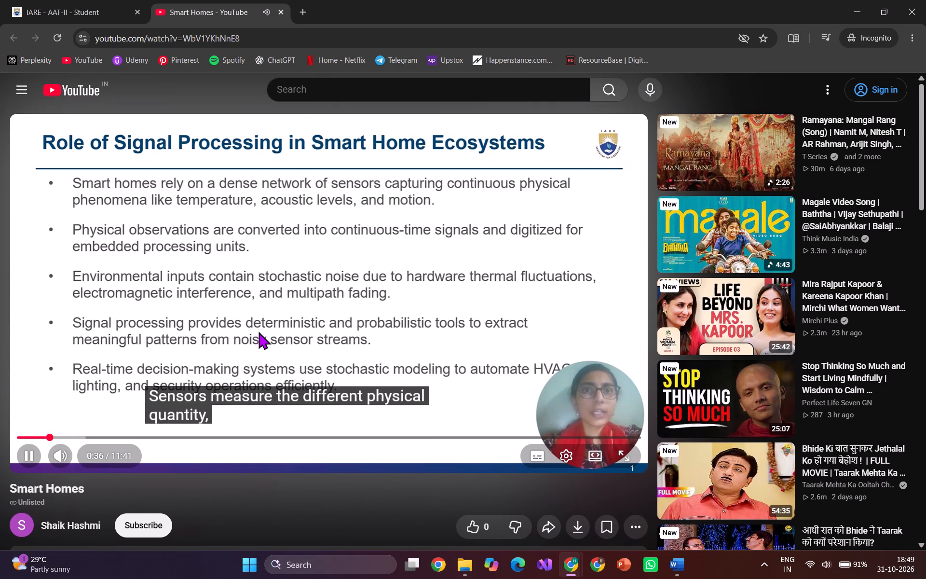
scroll(259, 331, "up", 3)
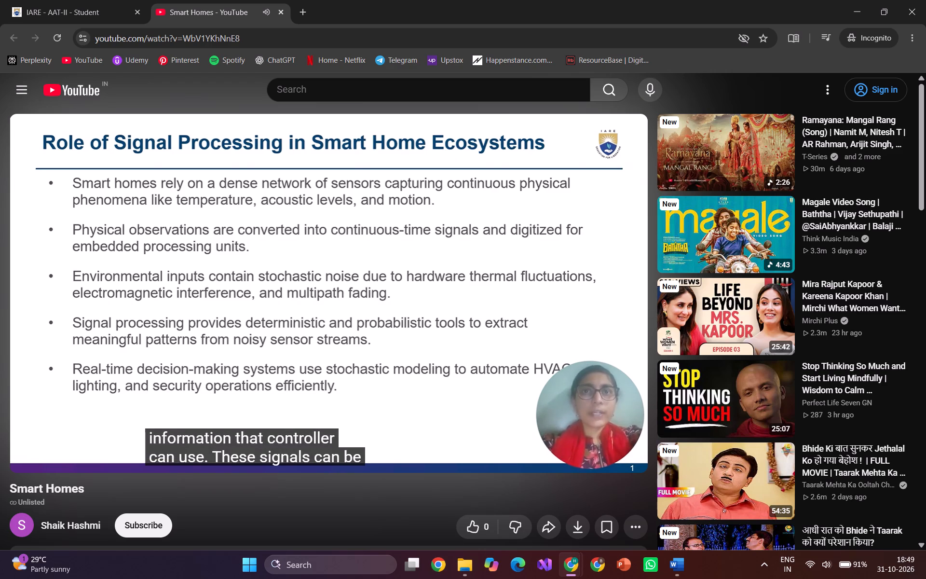
scroll(259, 331, "up", 1)
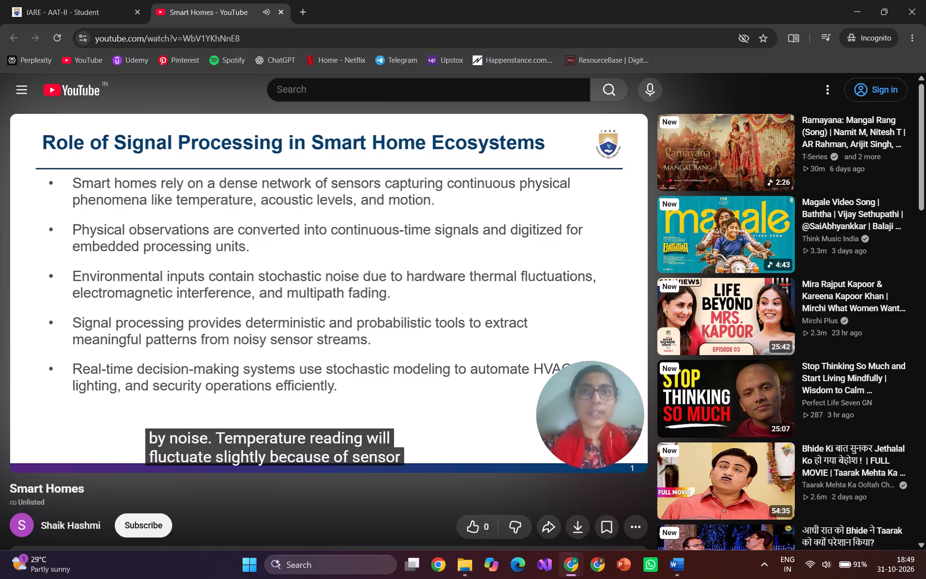
scroll(259, 331, "up", 2)
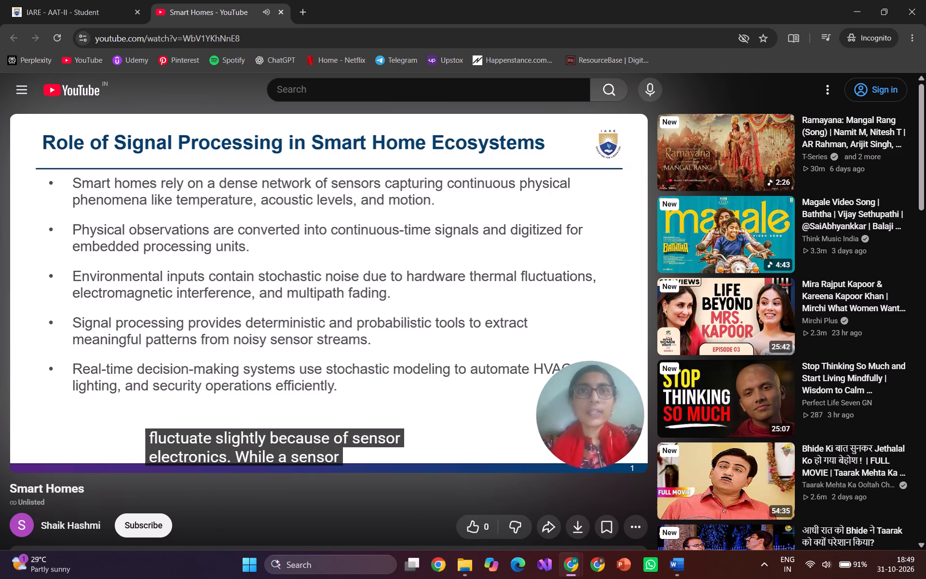
scroll(259, 331, "up", 1)
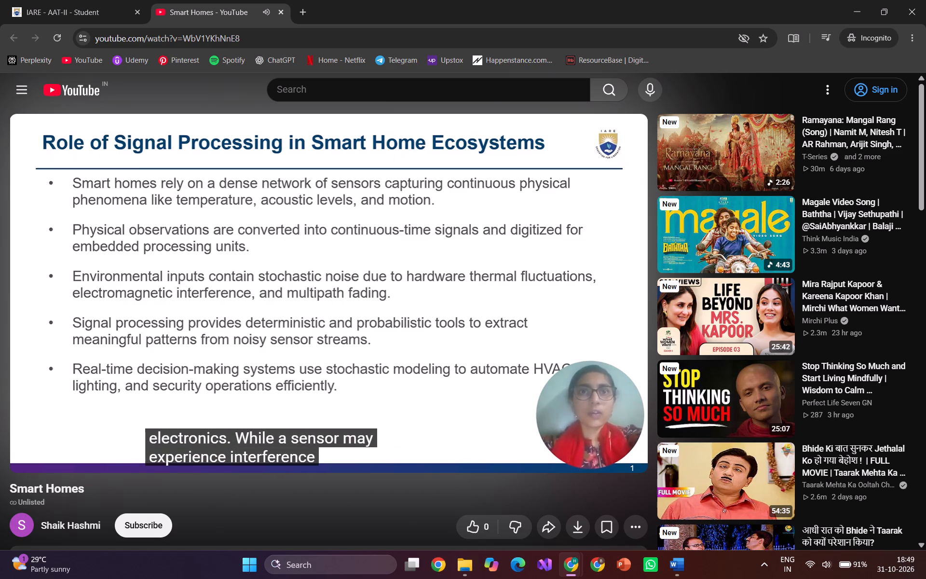
scroll(259, 331, "up", 1)
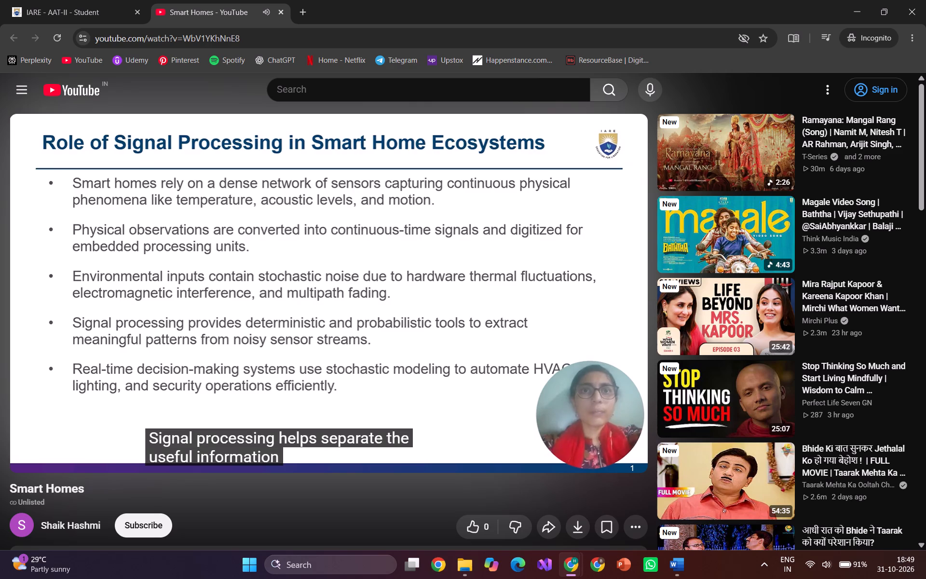
scroll(259, 331, "up", 1)
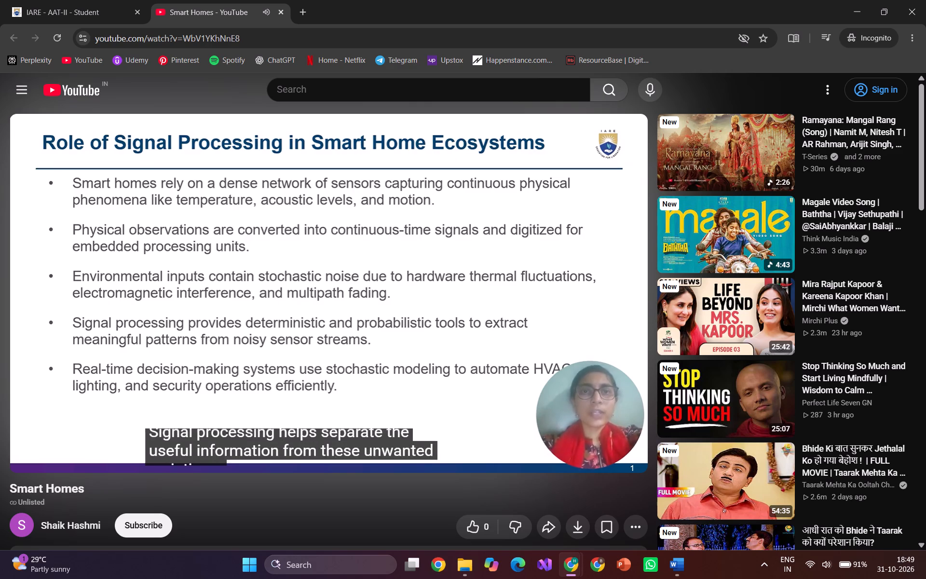
scroll(259, 331, "up", 1)
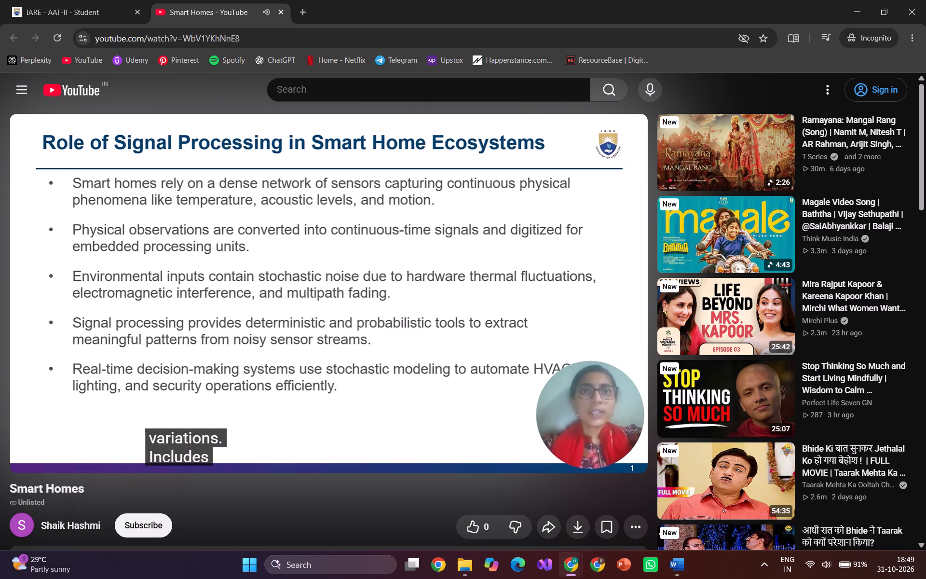
scroll(259, 331, "up", 1)
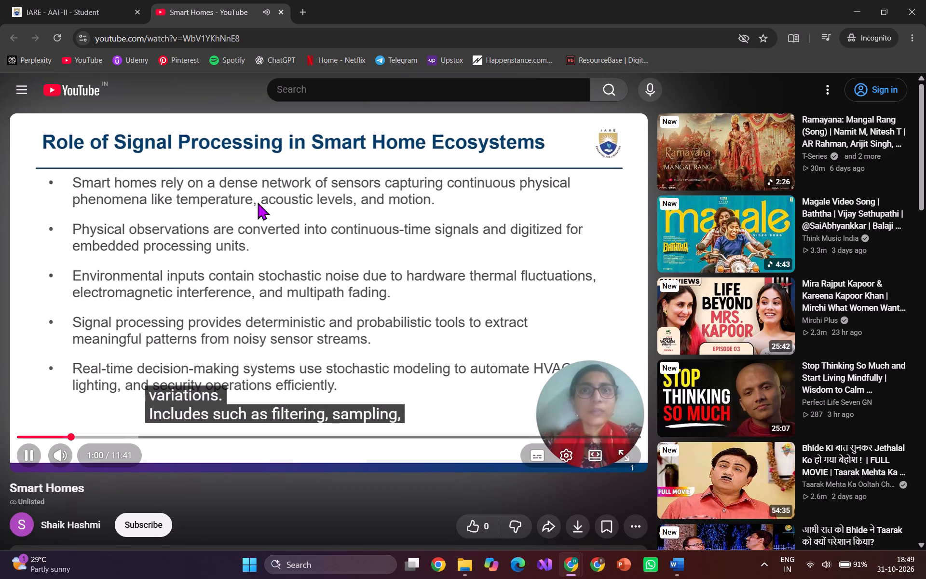
left_click(280, 7)
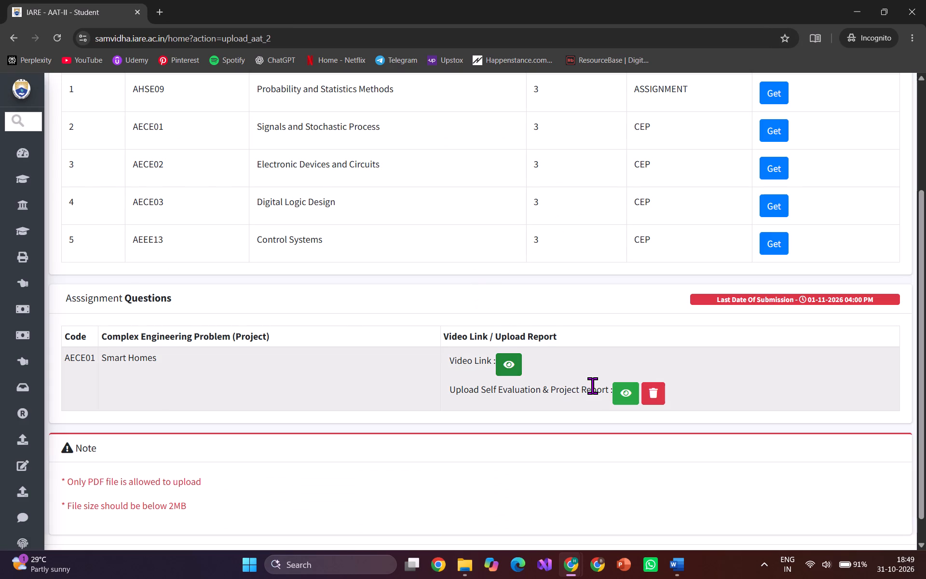
Open the uploaded Self Evaluation & Project Report for AECE01 and review its Complex Problem Solving Self-Assessment Form up to the student's signature.
left_click(627, 396)
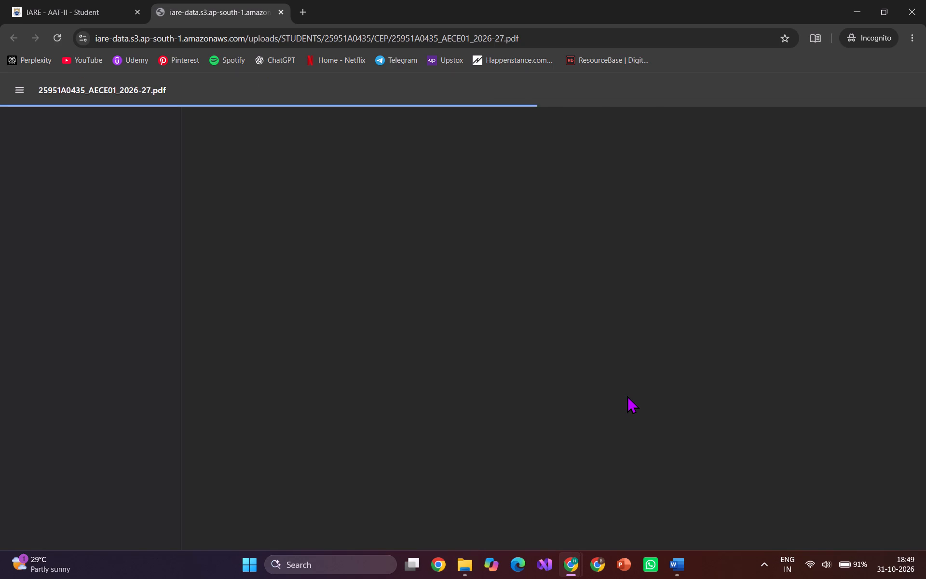
double_click(627, 396)
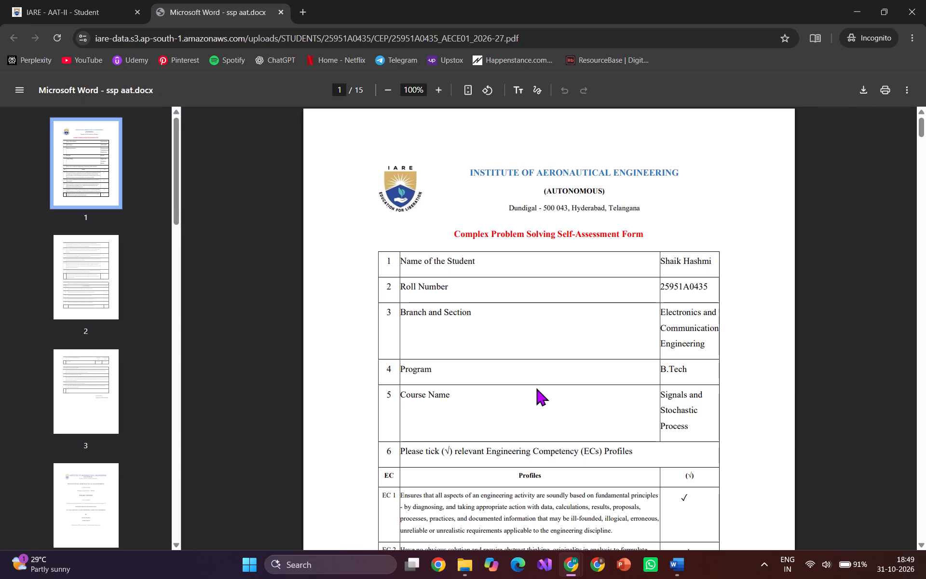
scroll(548, 379, "down", 1)
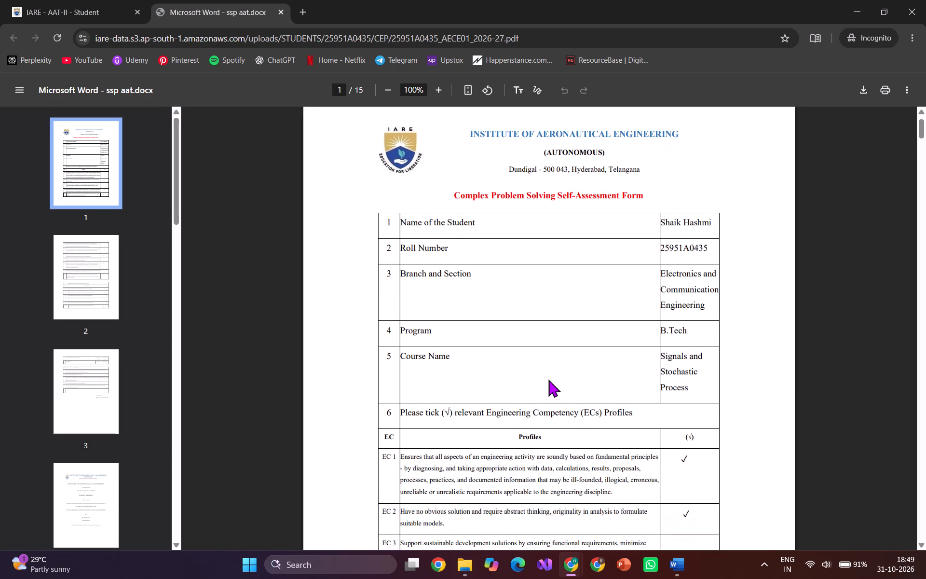
scroll(548, 379, "down", 2)
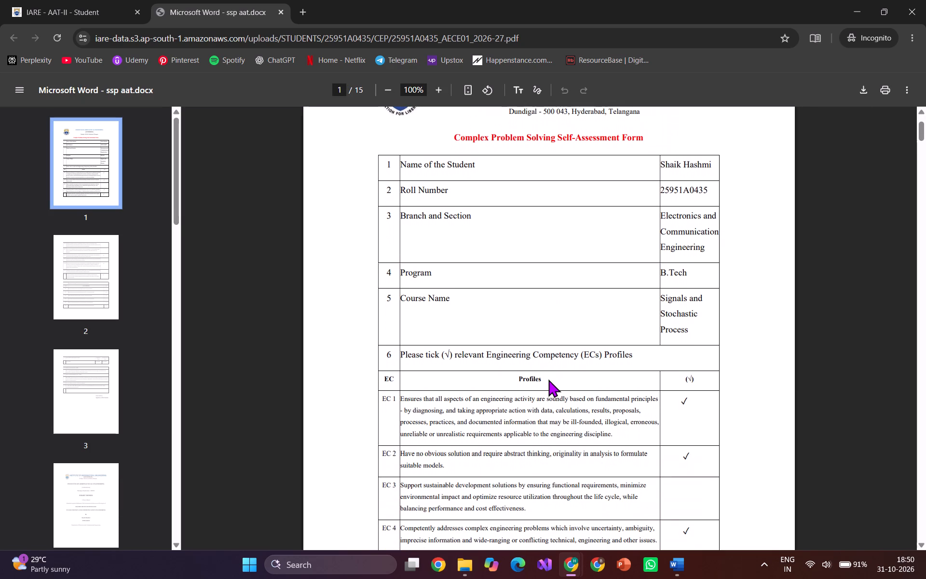
scroll(548, 379, "down", 3)
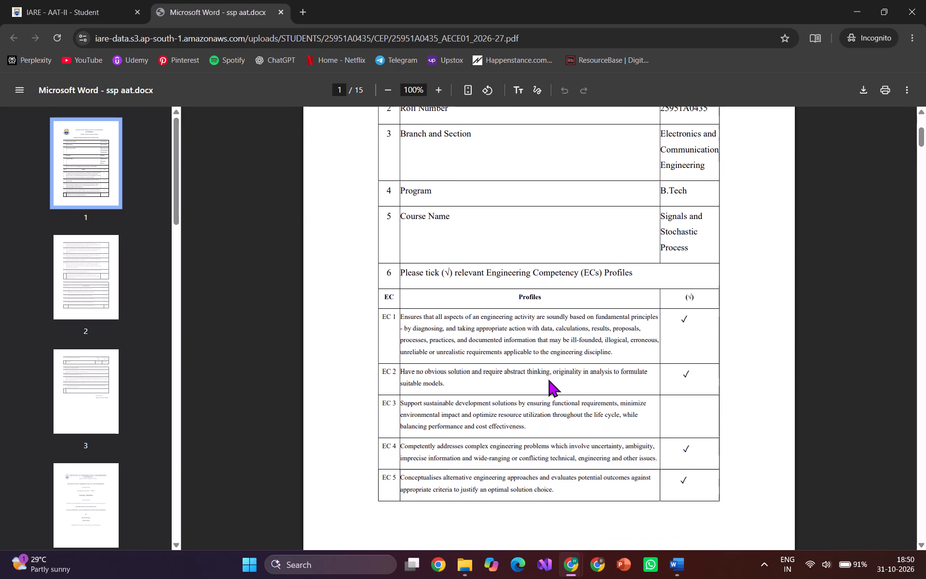
scroll(548, 379, "down", 5)
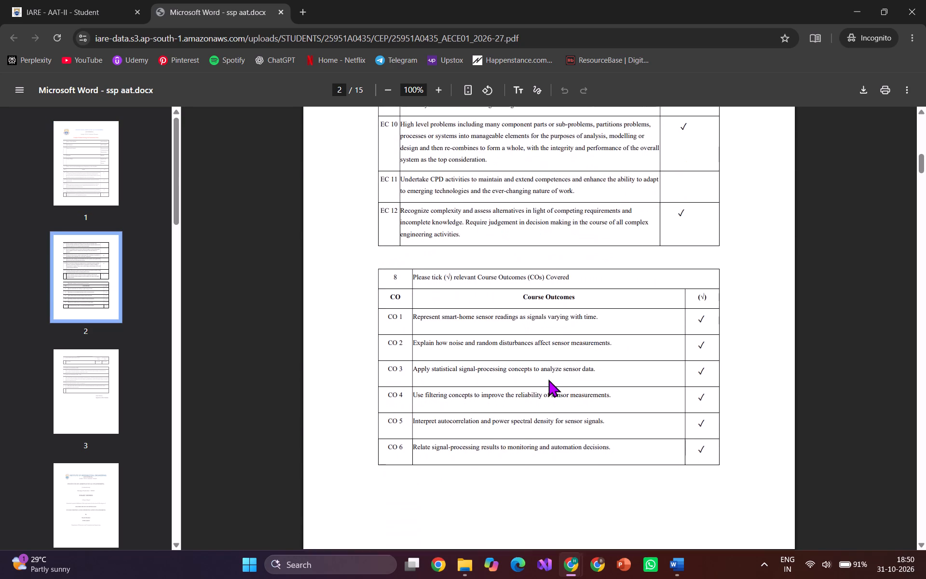
scroll(548, 379, "down", 4)
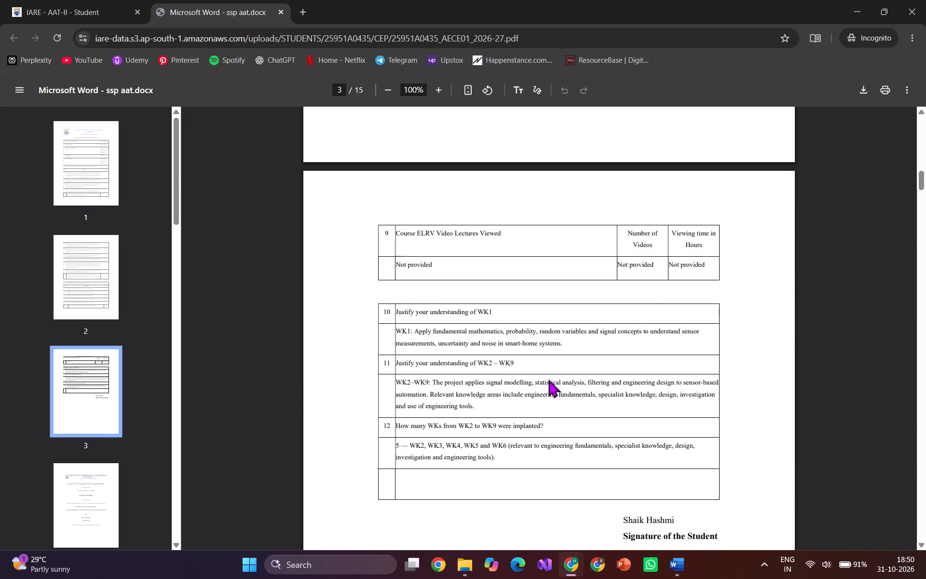
scroll(548, 379, "down", 3)
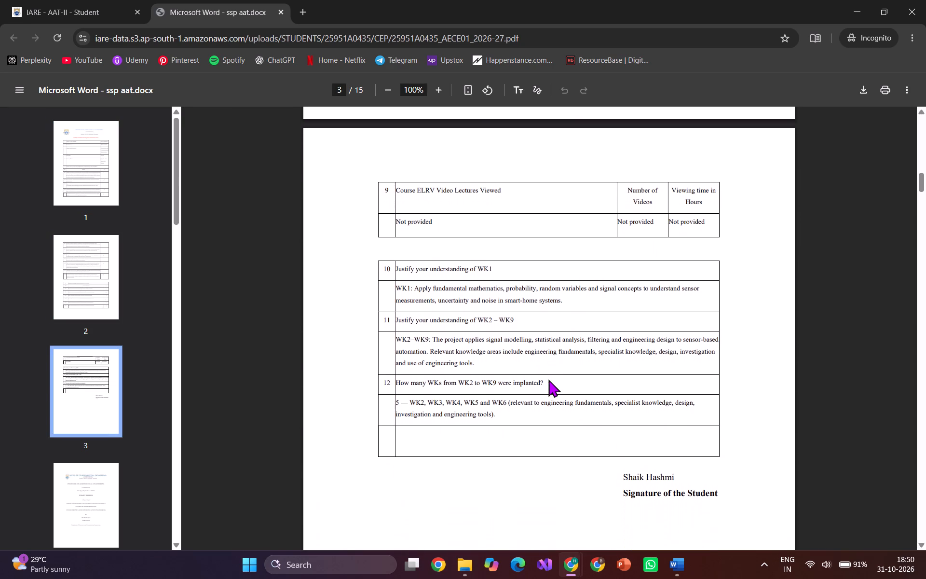
scroll(548, 379, "down", 3)
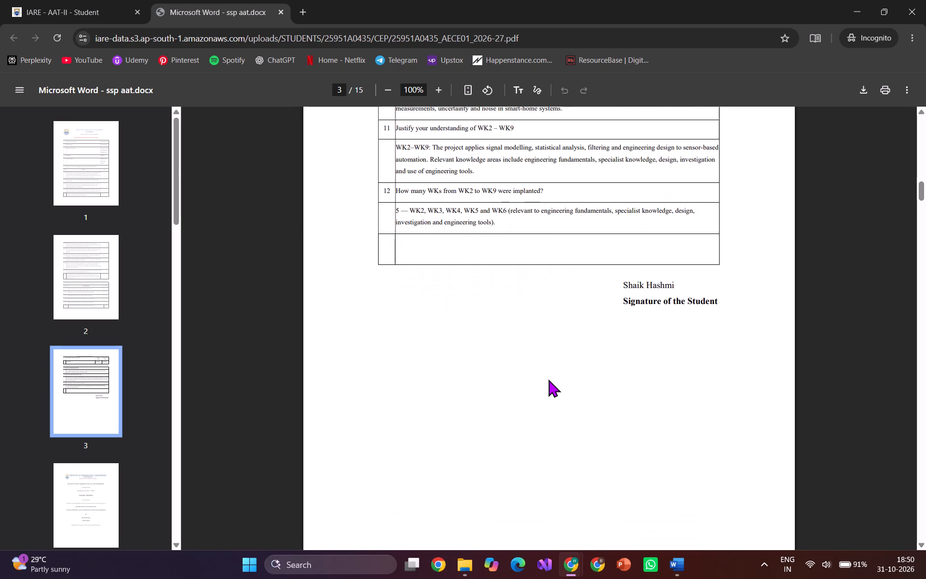
Review the uploaded report's Smart Homes title page, table of contents and declaration with its place and date lines.
scroll(548, 379, "down", 5)
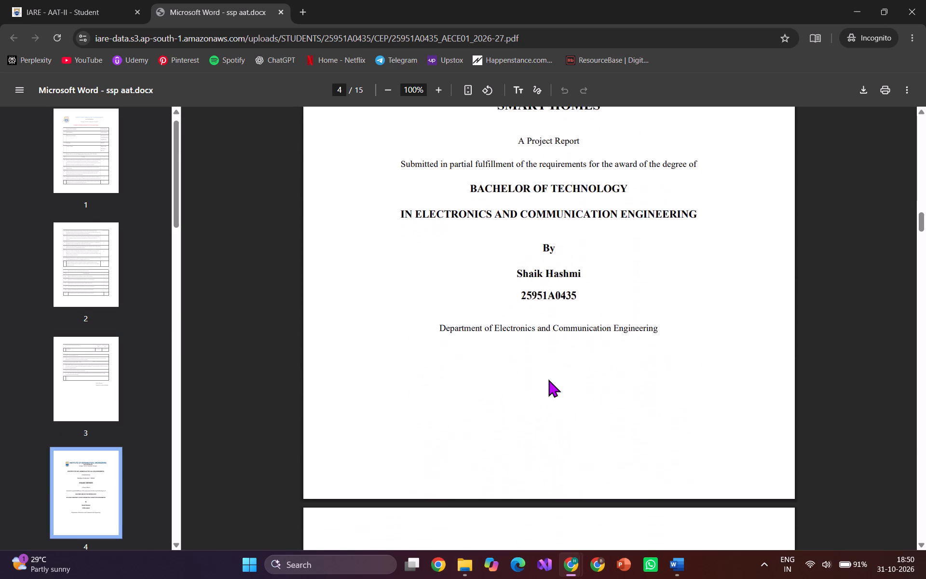
scroll(548, 379, "down", 6)
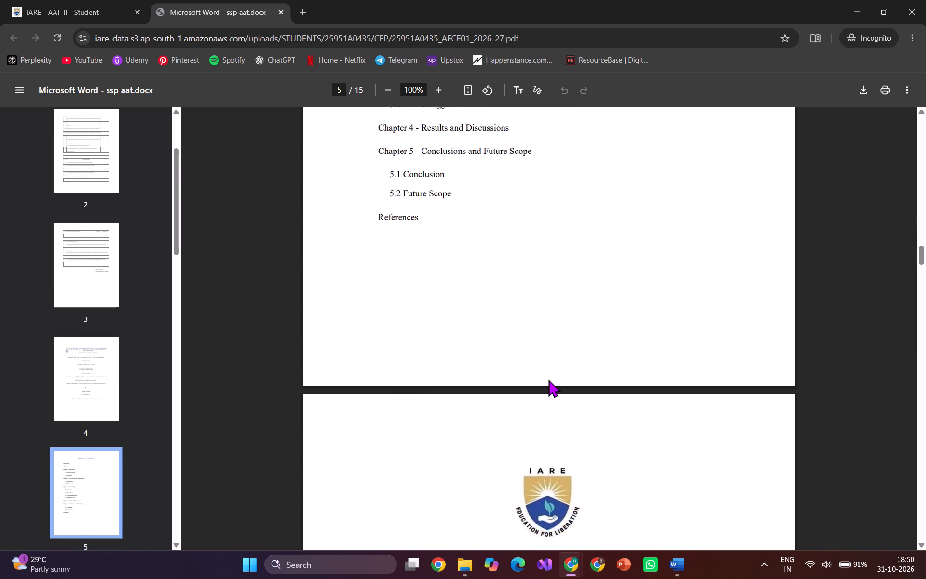
scroll(548, 379, "down", 3)
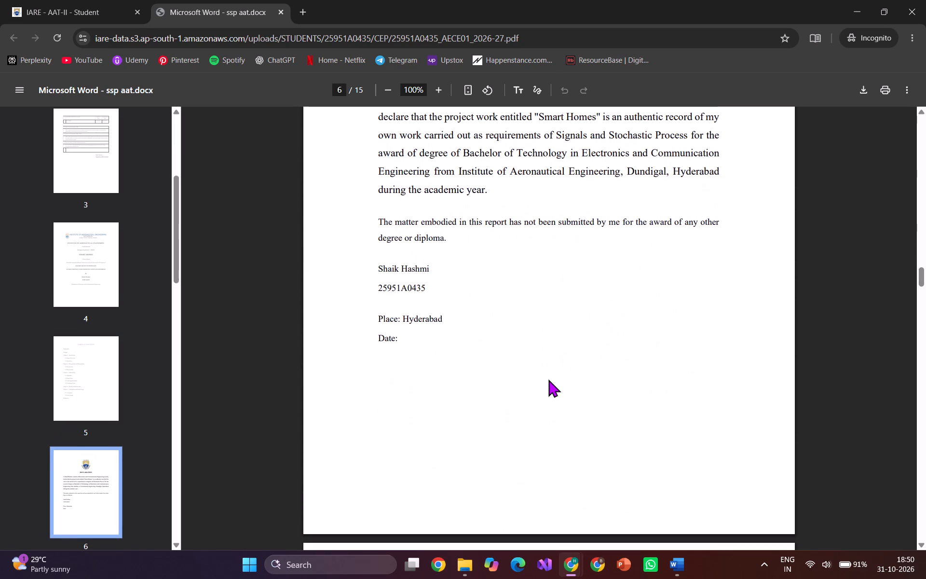
Review the uploaded report from the abstract through Chapters 1 to 5 to the references page.
scroll(548, 379, "down", 5)
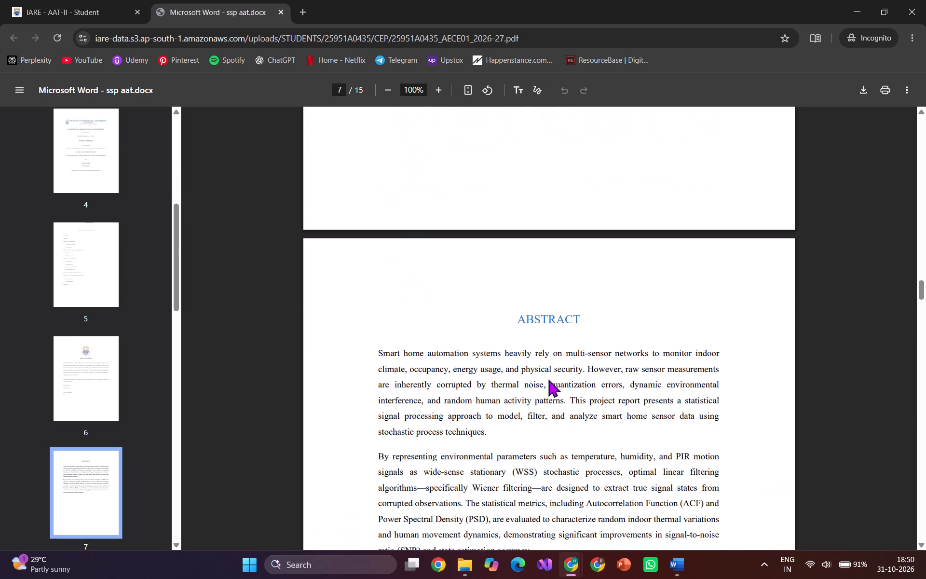
scroll(548, 379, "down", 4)
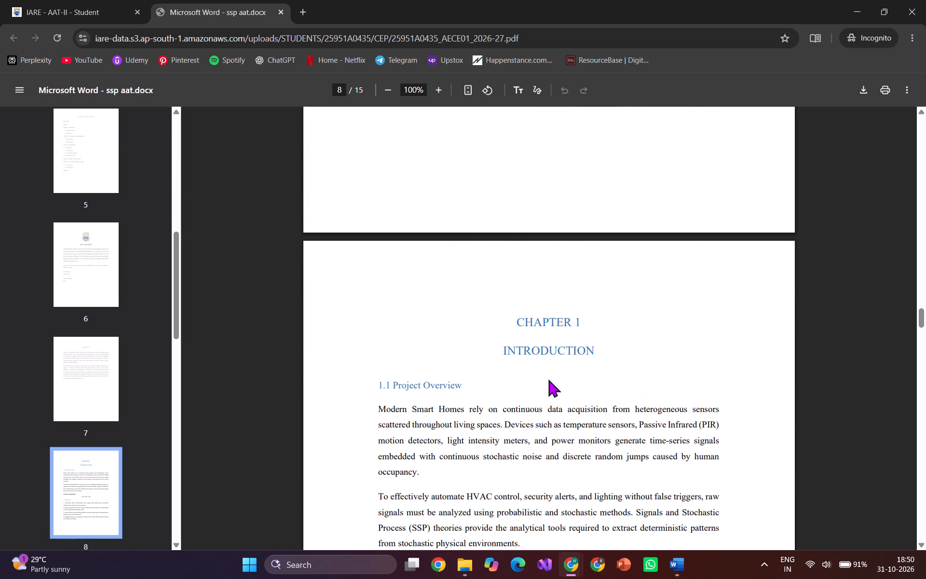
scroll(548, 379, "down", 6)
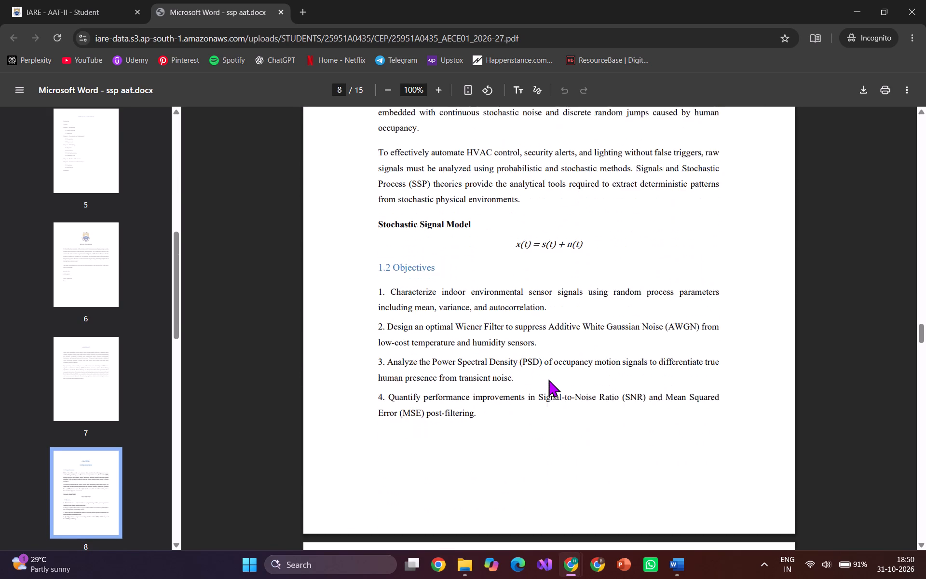
scroll(548, 379, "down", 6)
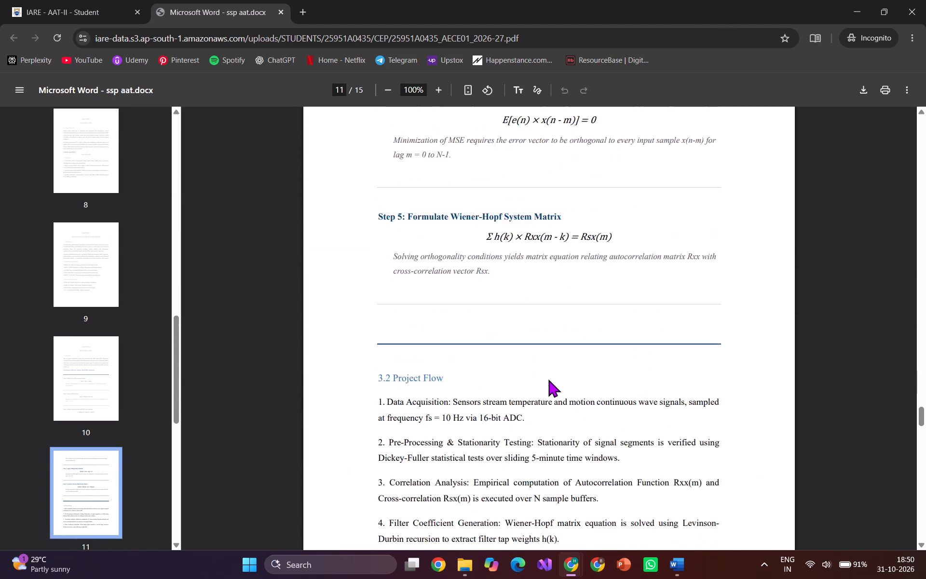
scroll(548, 379, "down", 9)
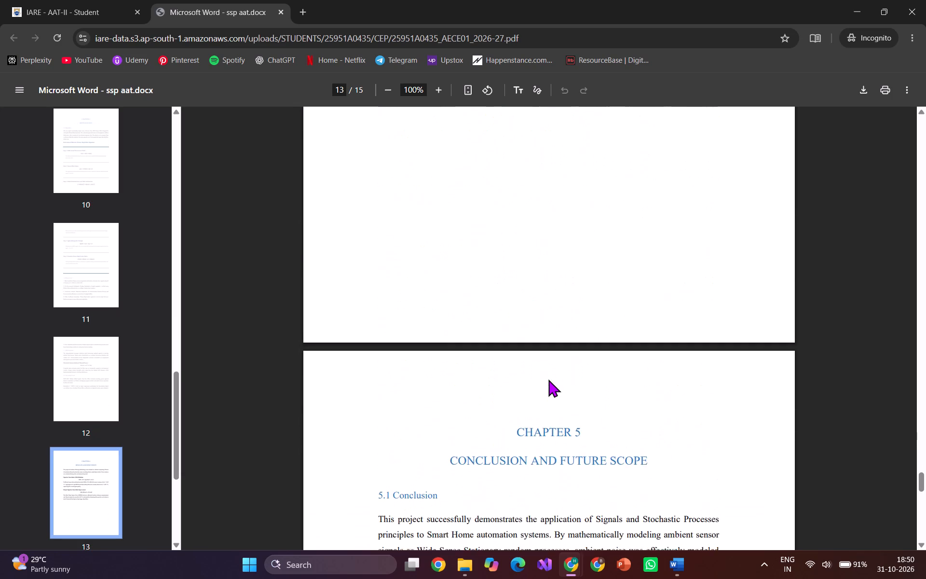
scroll(548, 379, "down", 7)
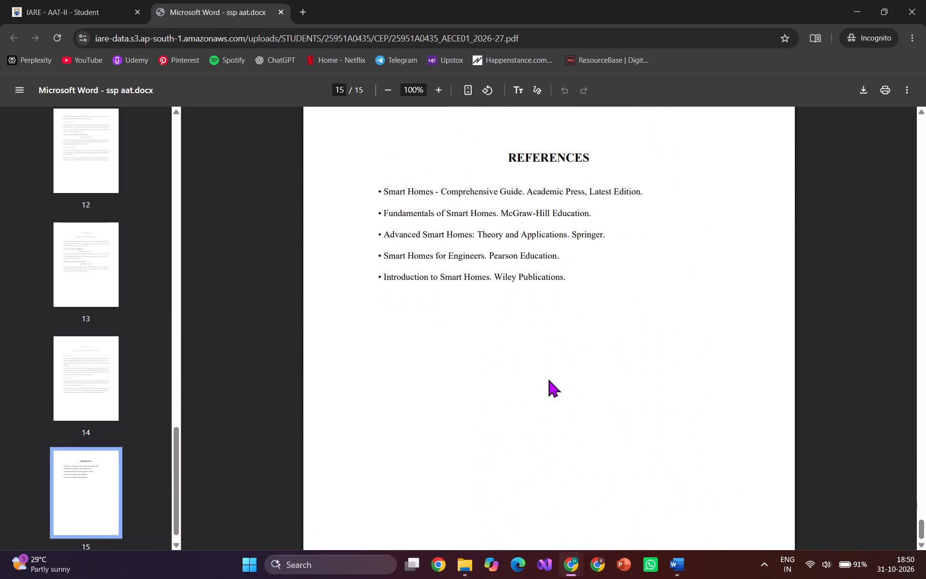
scroll(548, 379, "down", 2)
Go back through the uploaded report from the references to the self-assessment form on the first page.
scroll(548, 379, "up", 8)
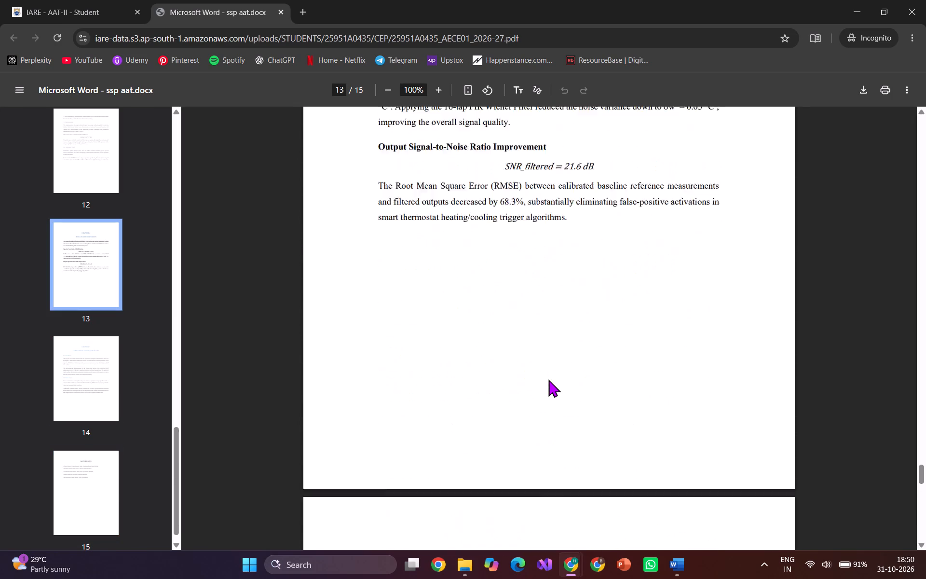
scroll(549, 379, "up", 6)
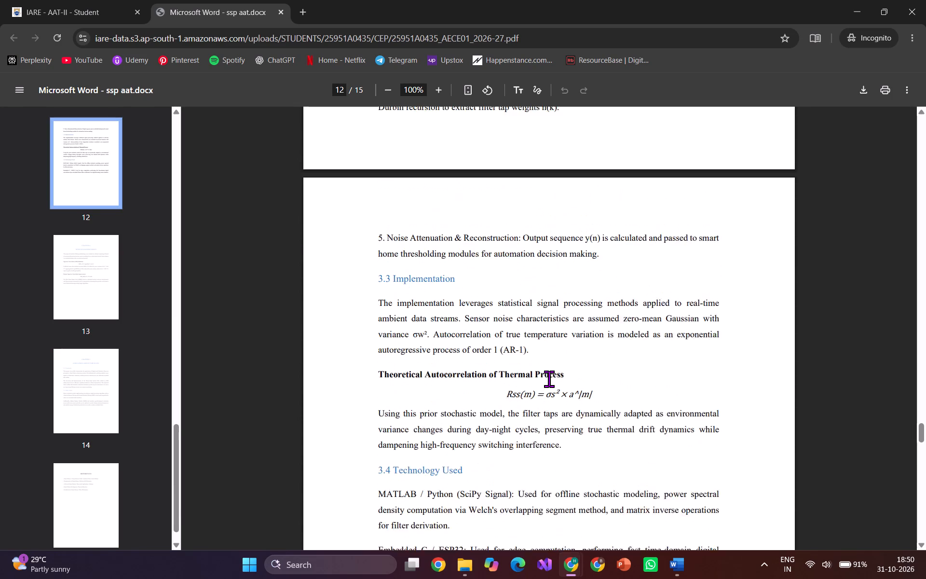
scroll(549, 379, "up", 7)
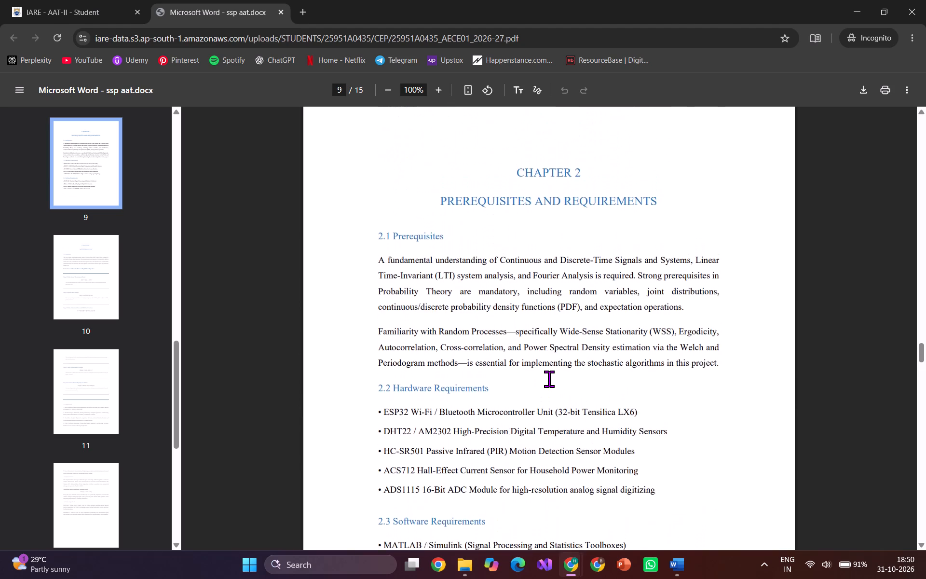
scroll(549, 379, "up", 5)
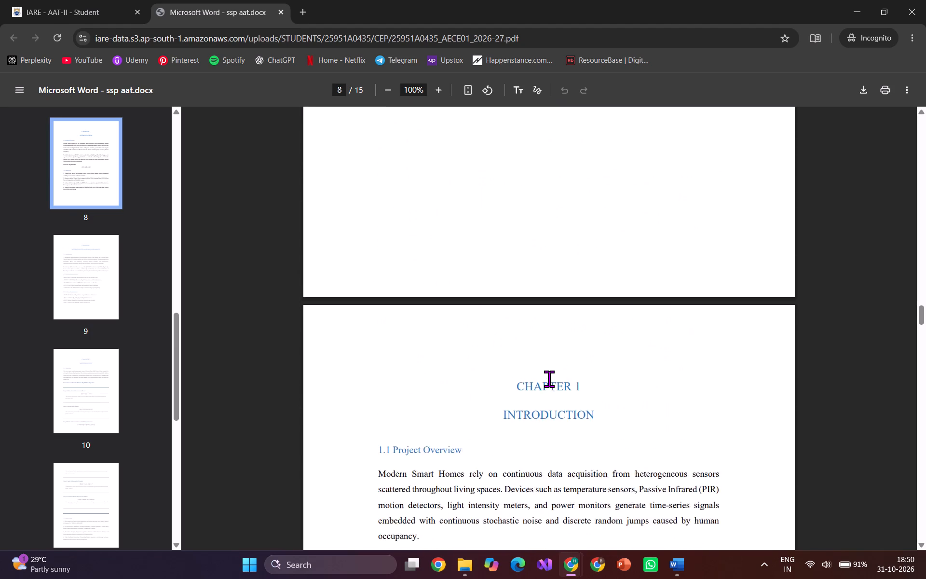
scroll(549, 379, "up", 8)
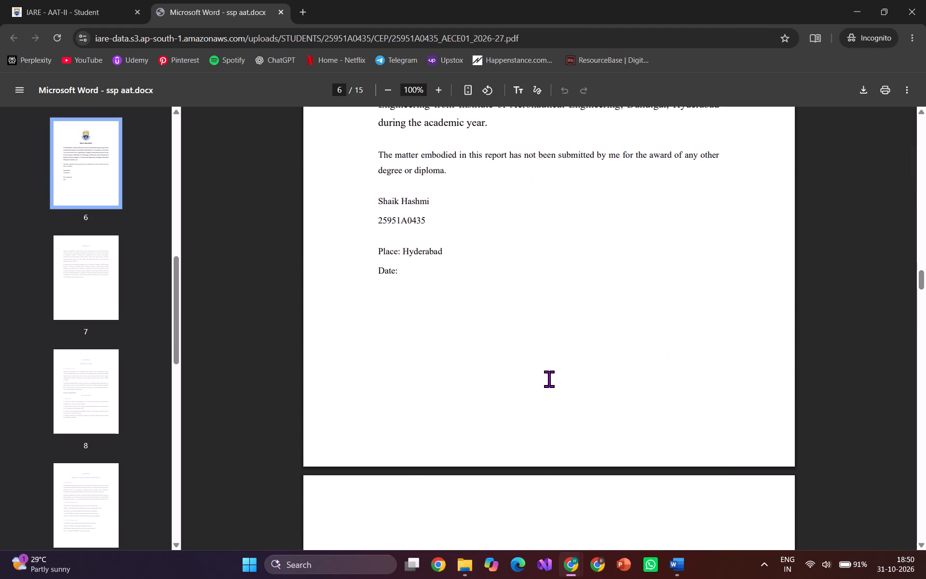
scroll(549, 379, "up", 8)
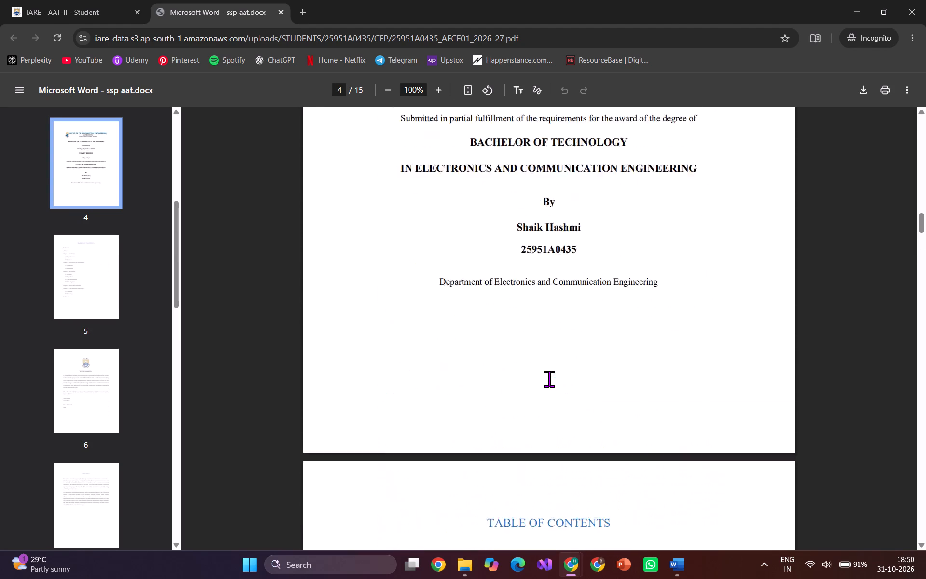
scroll(549, 379, "up", 15)
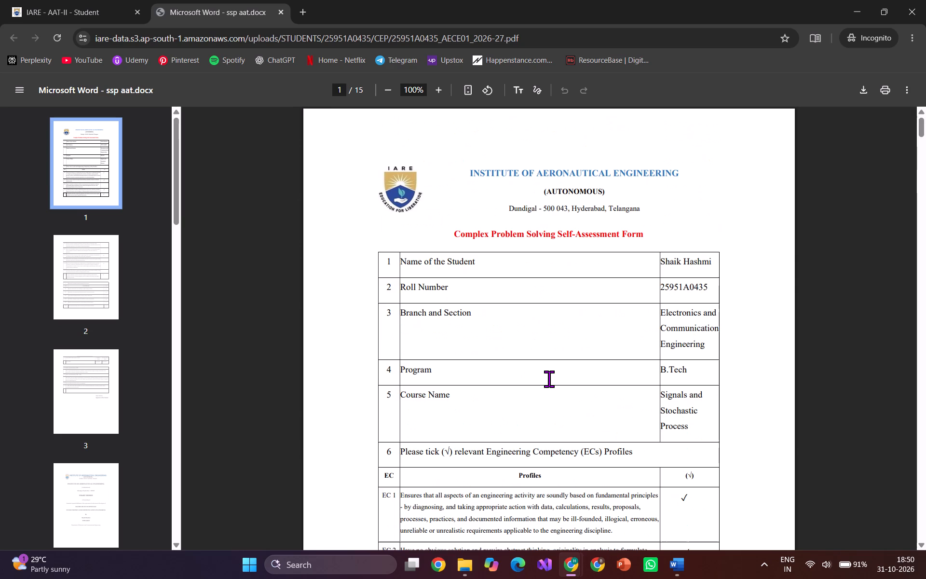
Recheck the uploaded report's title page, table of contents and the declaration's name, place and date layout.
scroll(549, 379, "down", 8)
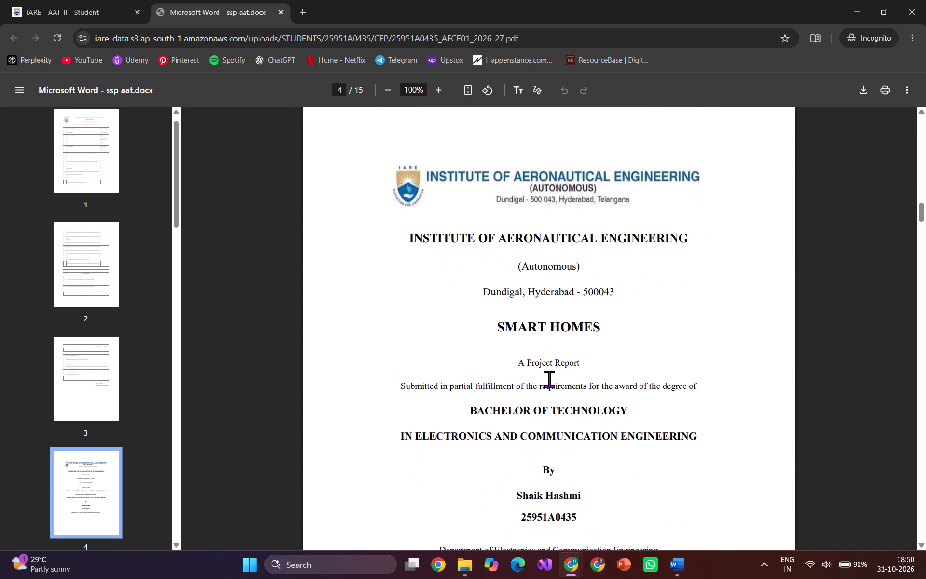
scroll(549, 379, "down", 6)
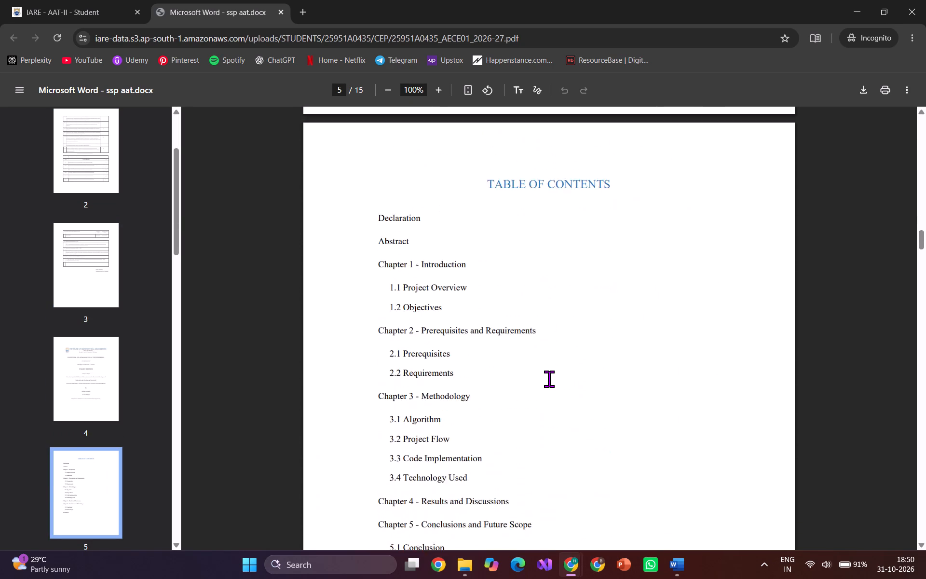
scroll(549, 379, "down", 2)
scroll(549, 379, "up", 1)
scroll(549, 379, "down", 2)
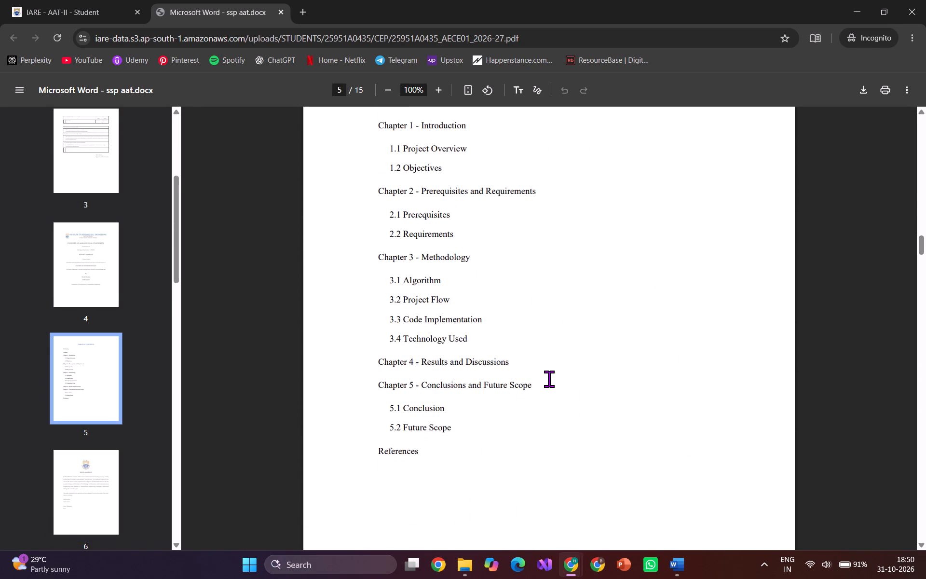
scroll(549, 379, "down", 3)
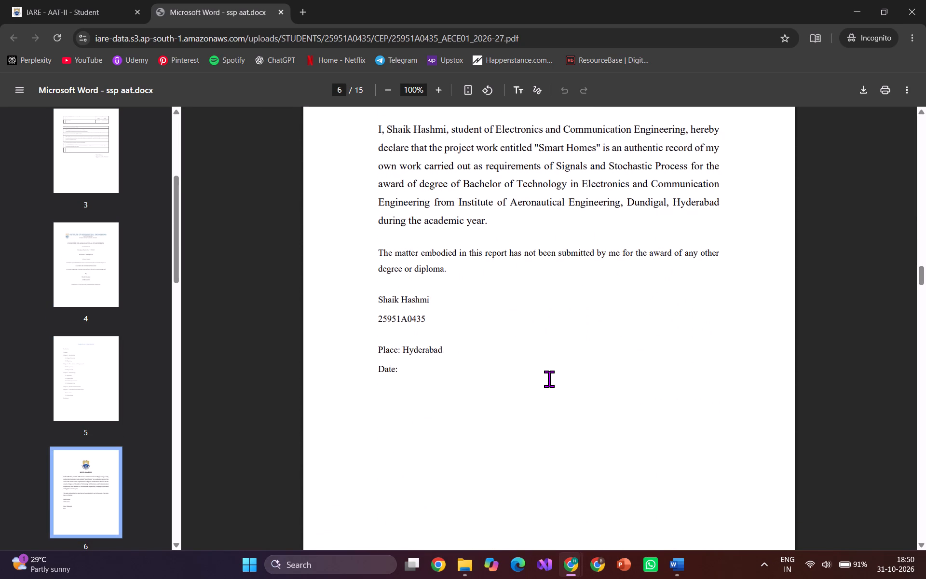
scroll(549, 379, "down", 1)
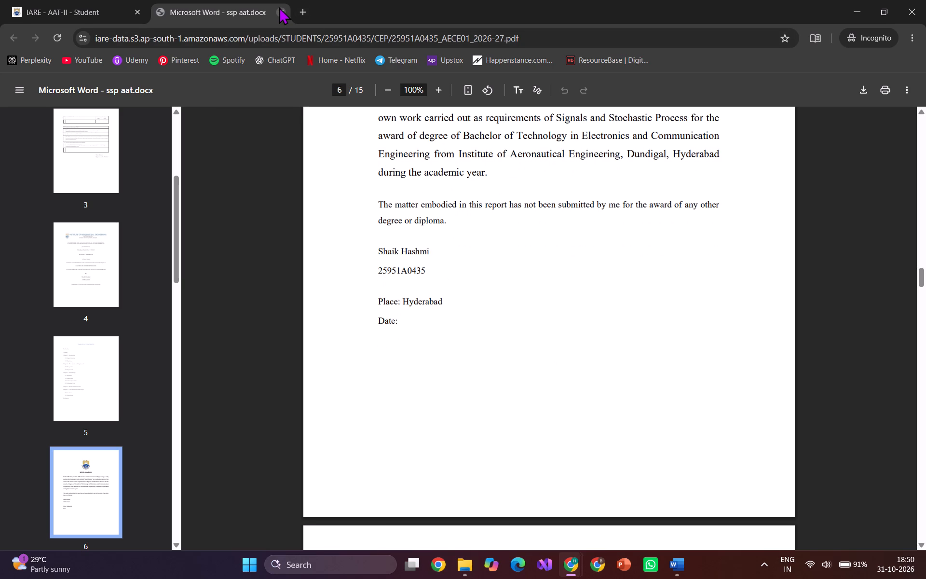
left_click(279, 7)
scroll(292, 170, "up", 7)
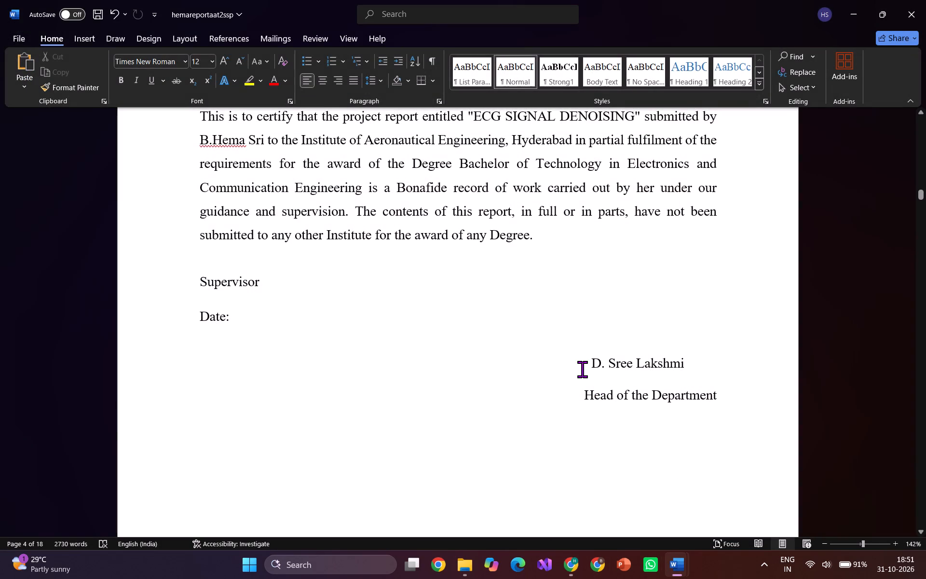
type("Dr.")
key("BackSpace")
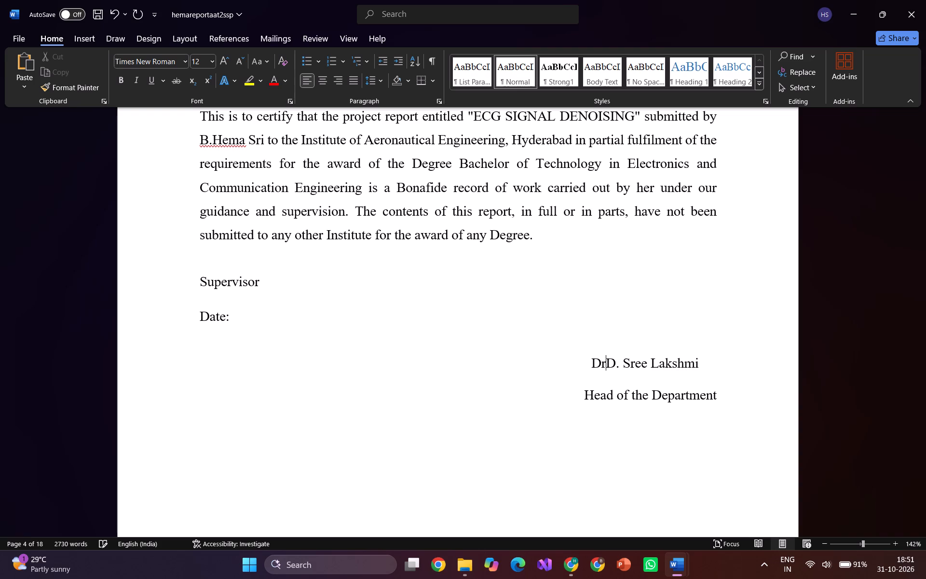
key("space")
key("Right")
key("Right")
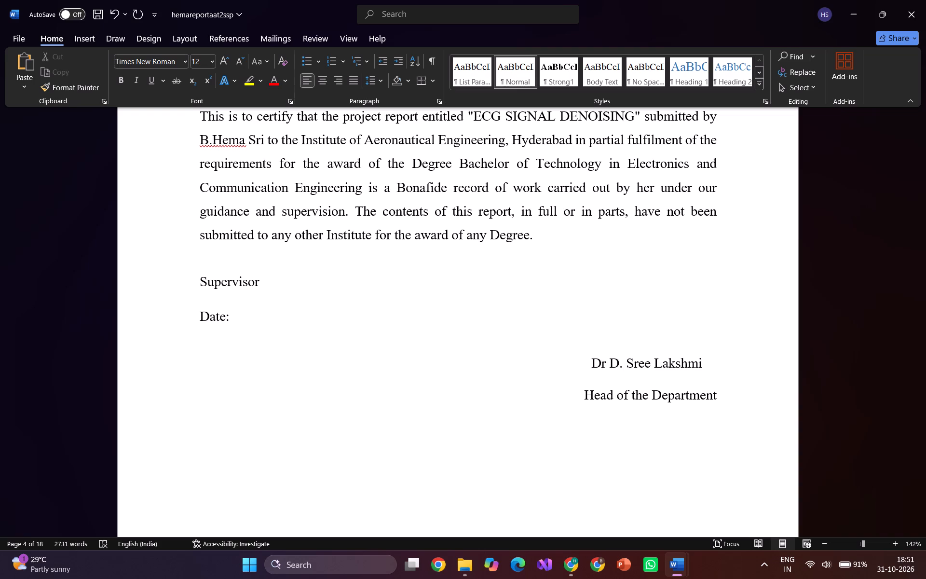
key("BackSpace")
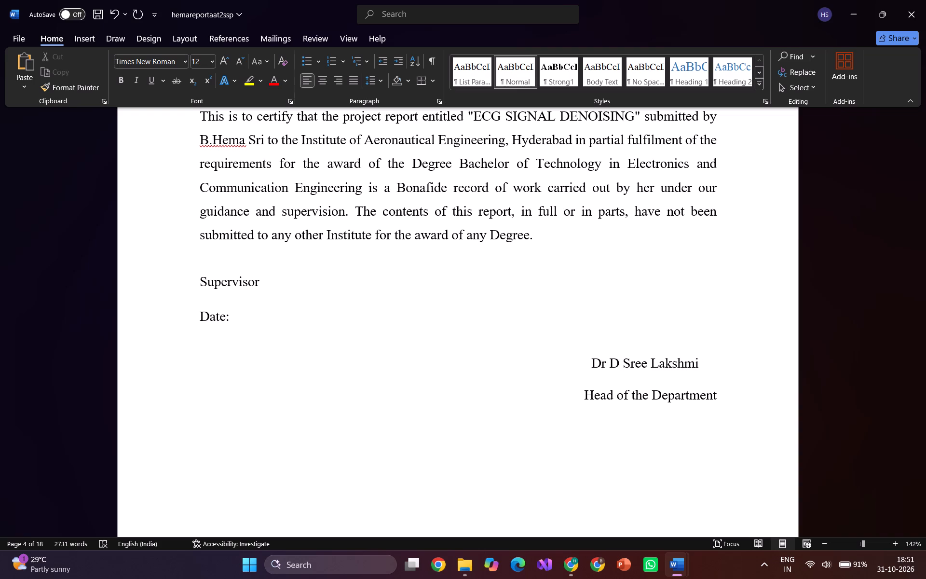
key("Right")
key("BackSpace")
key("space")
Remove the extra paragraph spacing between the department head's name and the "Head of the Department" line on the certificate page.
left_click_drag(595, 364, 721, 413)
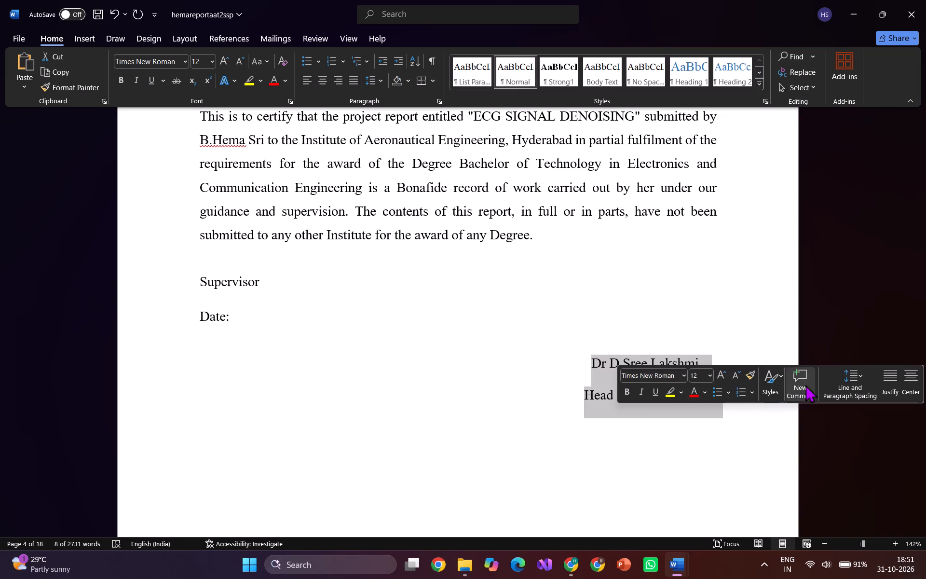
left_click(859, 376)
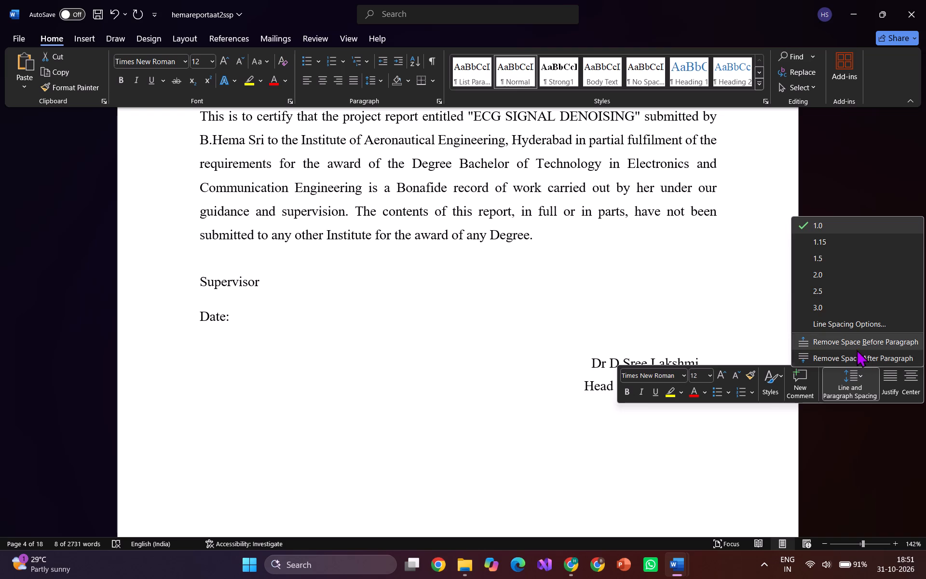
left_click(858, 356)
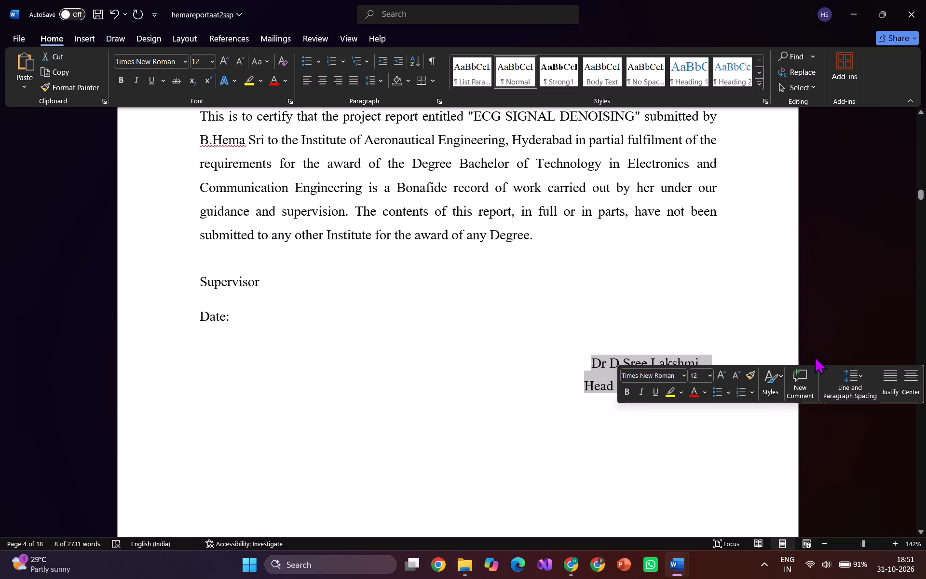
left_click(711, 318)
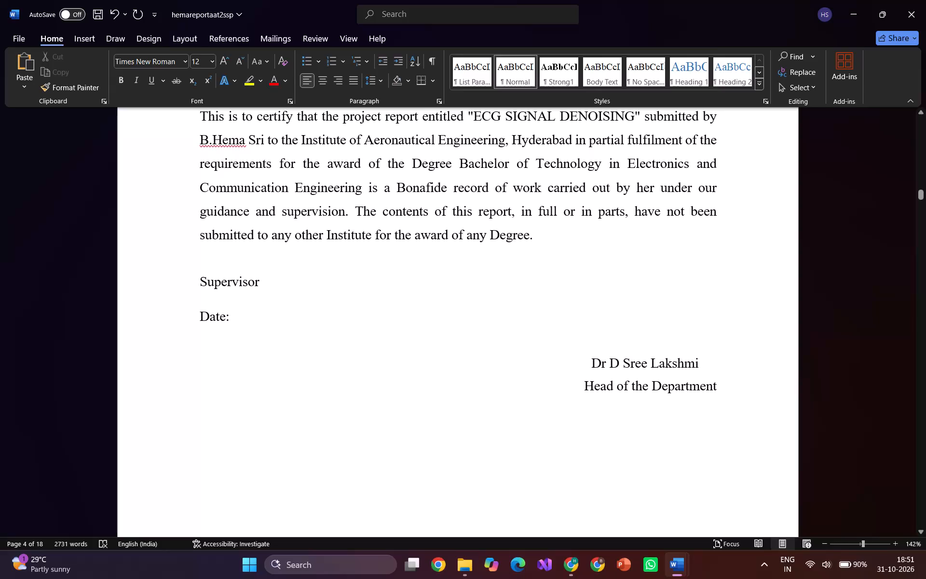
Adjust the spaces before the department head's name to shift it slightly and centre it above "Head of the Department".
left_click(593, 364)
key("BackSpace")
key("space")
key("space")
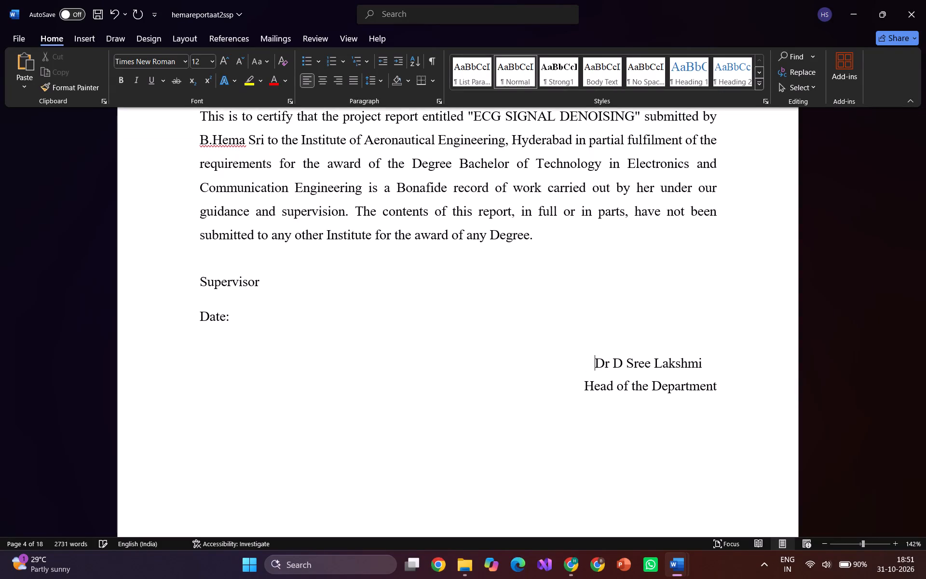
Remove the spaces after "Date:" on the certificate page and enter 30 october 2026.
left_click(239, 323)
key("BackSpace")
key("BackSpace")
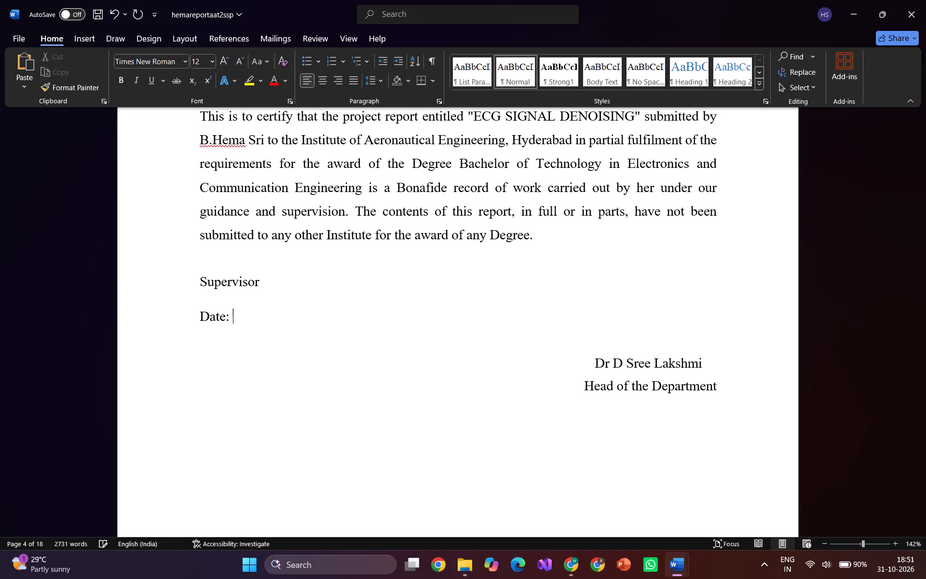
key("BackSpace")
type("30")
key("space")
type("october 2026")
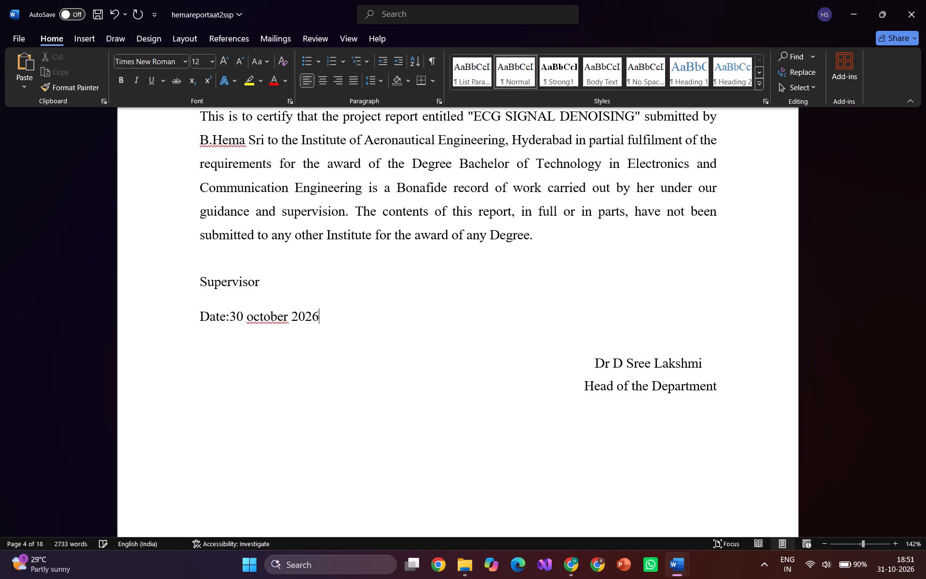
left_click(267, 280)
On page 2, delete table item 12 entirely, including its "How many WKs from WK2 to WK9" and "Mention them" rows.
scroll(388, 391, "down", 2)
scroll(388, 391, "up", 4)
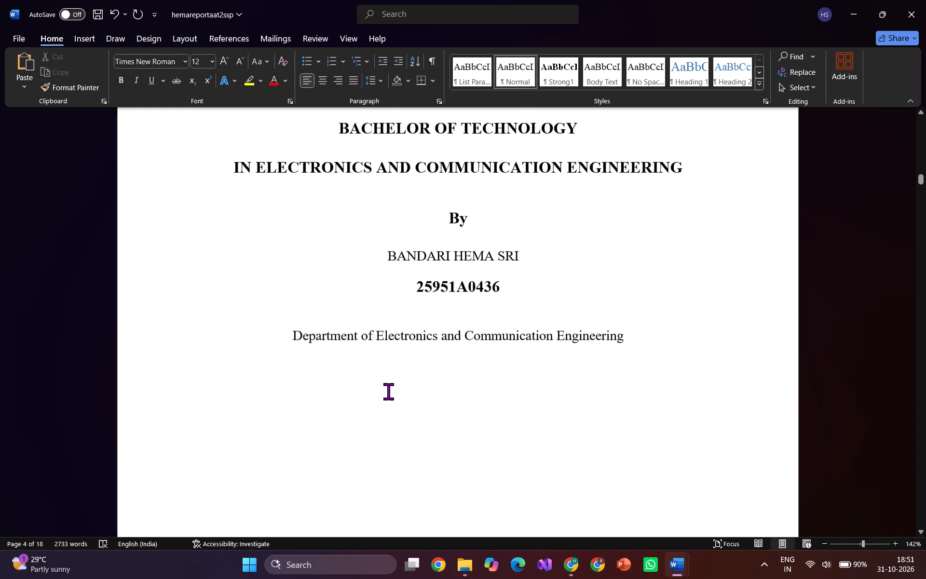
scroll(388, 391, "up", 3)
scroll(388, 391, "down", 4)
scroll(388, 391, "up", 1)
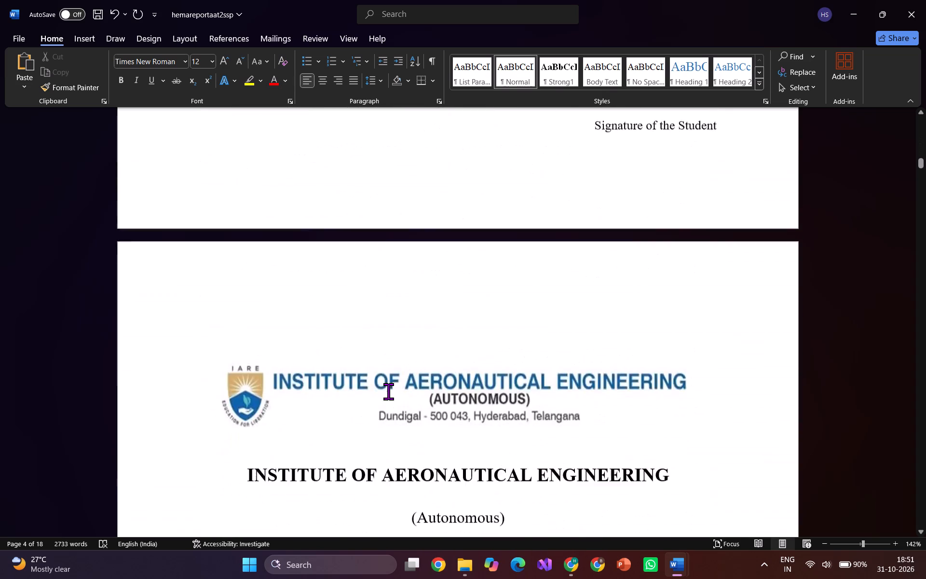
scroll(388, 391, "up", 1)
scroll(388, 391, "down", 2)
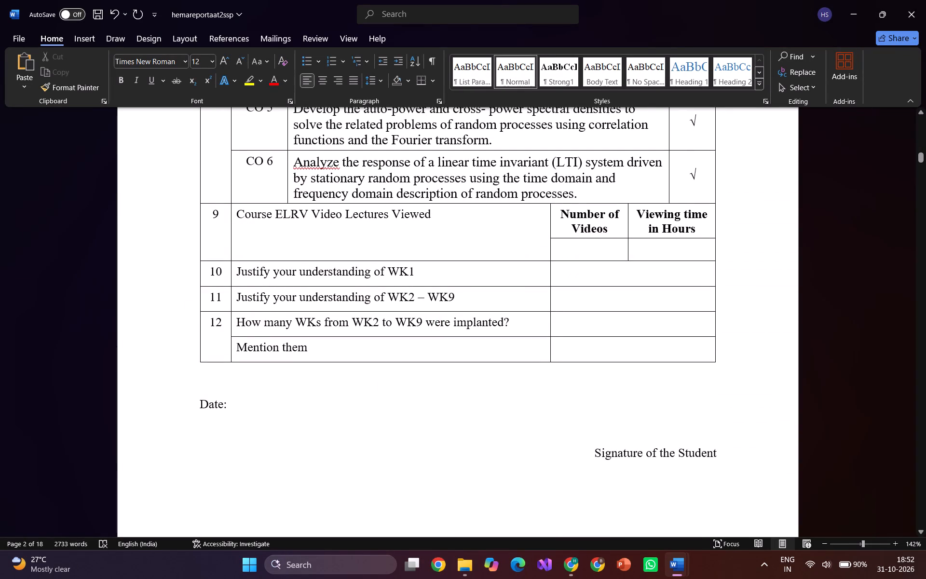
left_click(241, 326)
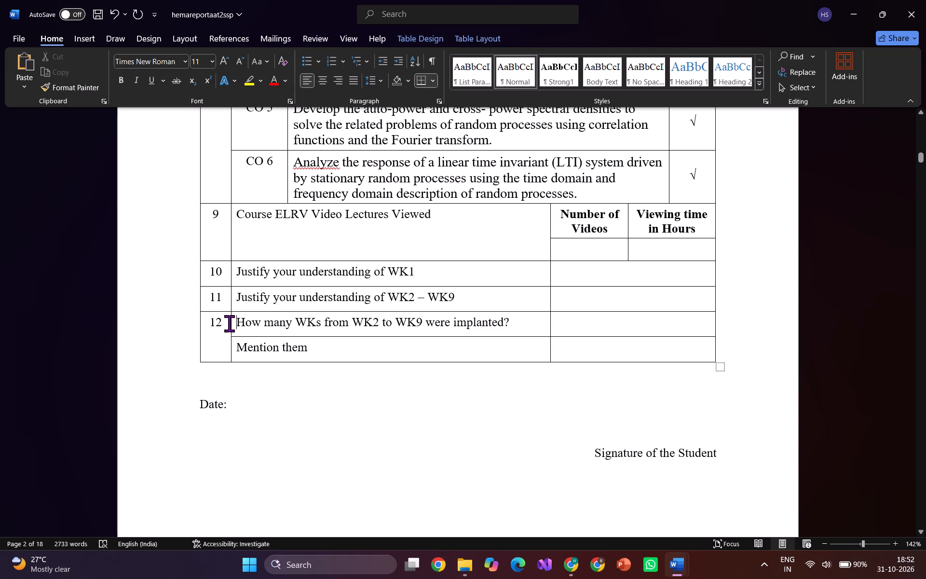
left_click_drag(236, 324, 322, 361)
key("BackSpace")
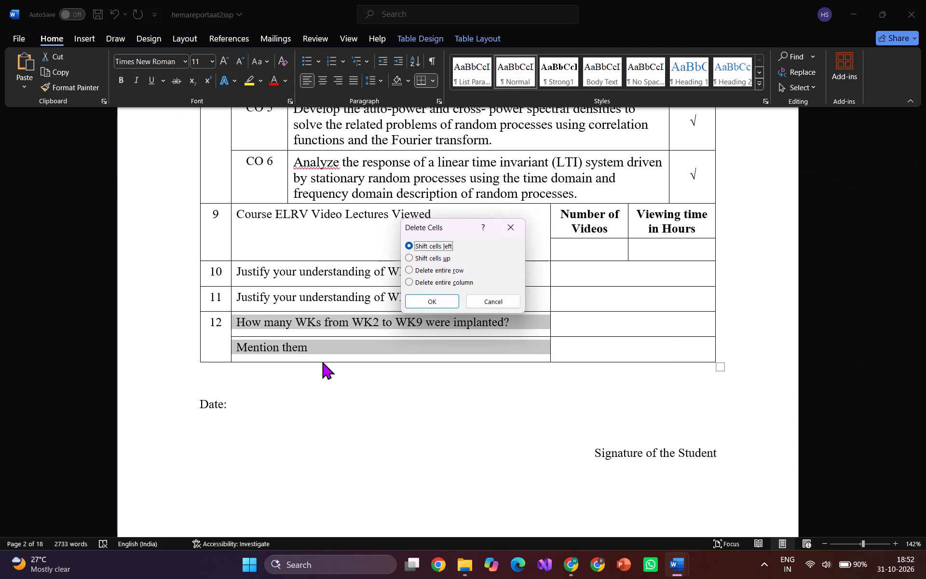
left_click(410, 272)
left_click(420, 305)
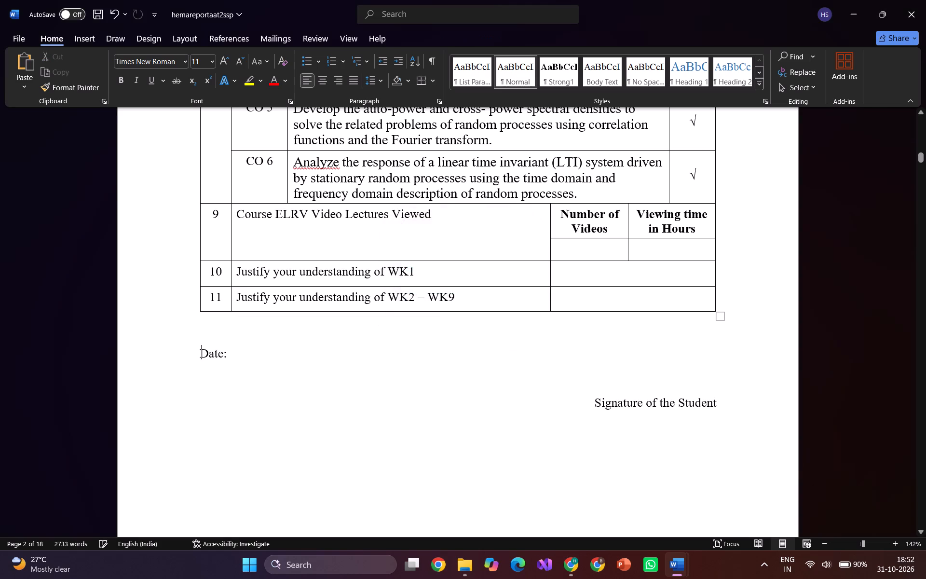
Enter "Not provided" in the answer cells of rows 10 and 11 on understanding of WK1 and WK2 – WK9.
left_click(612, 277)
type("not provided")
left_click(605, 301)
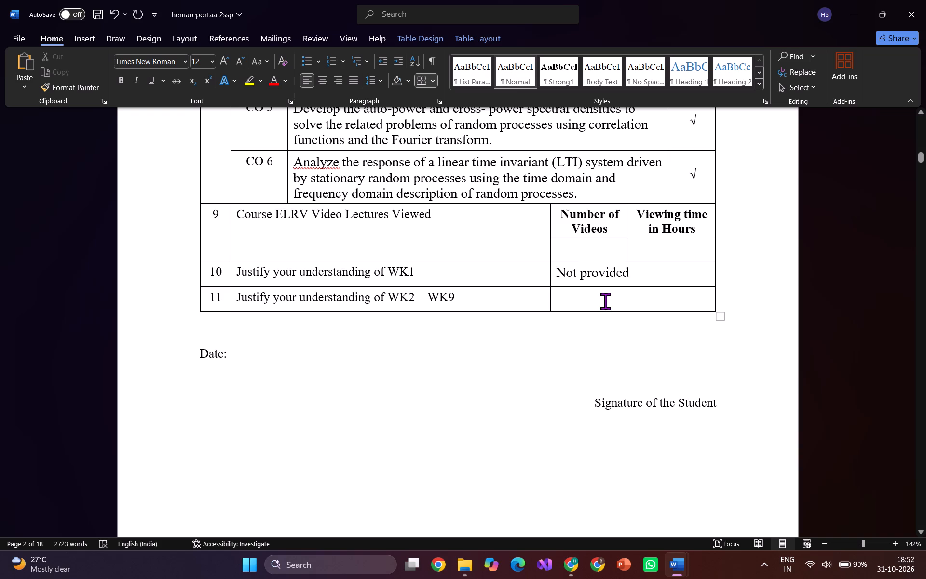
type("not provided")
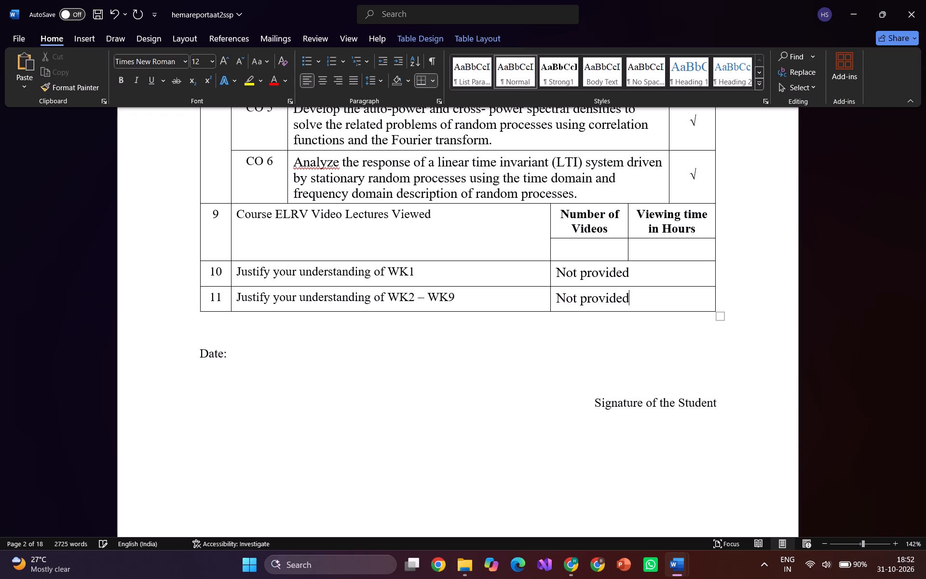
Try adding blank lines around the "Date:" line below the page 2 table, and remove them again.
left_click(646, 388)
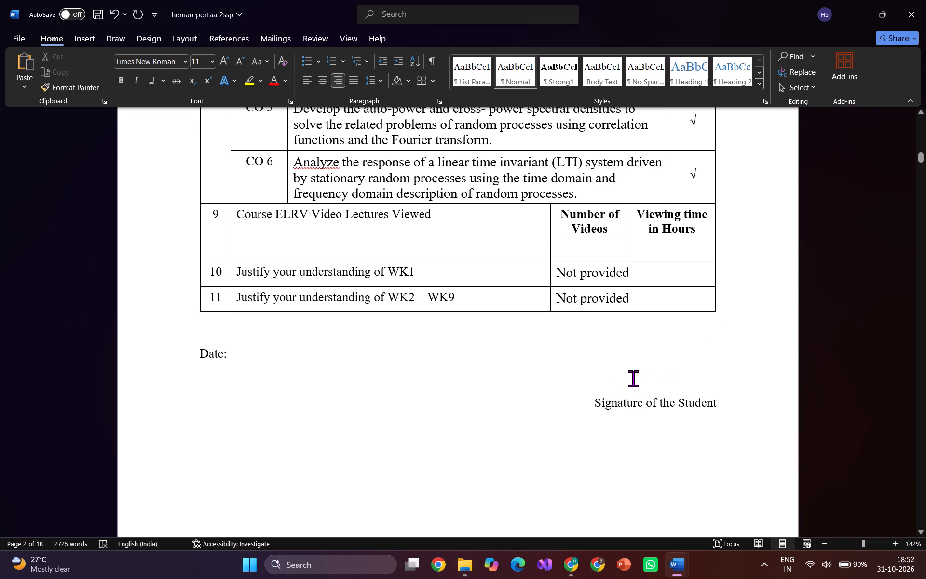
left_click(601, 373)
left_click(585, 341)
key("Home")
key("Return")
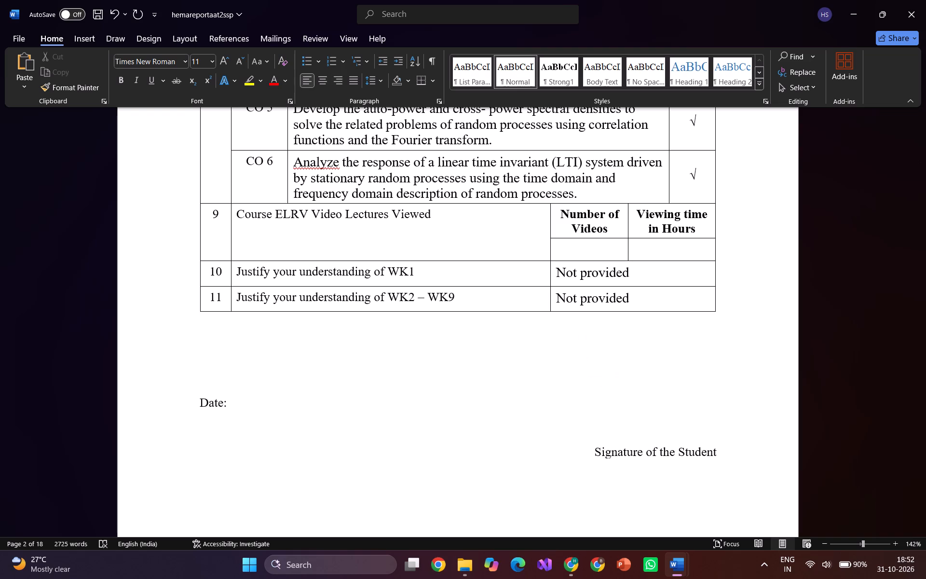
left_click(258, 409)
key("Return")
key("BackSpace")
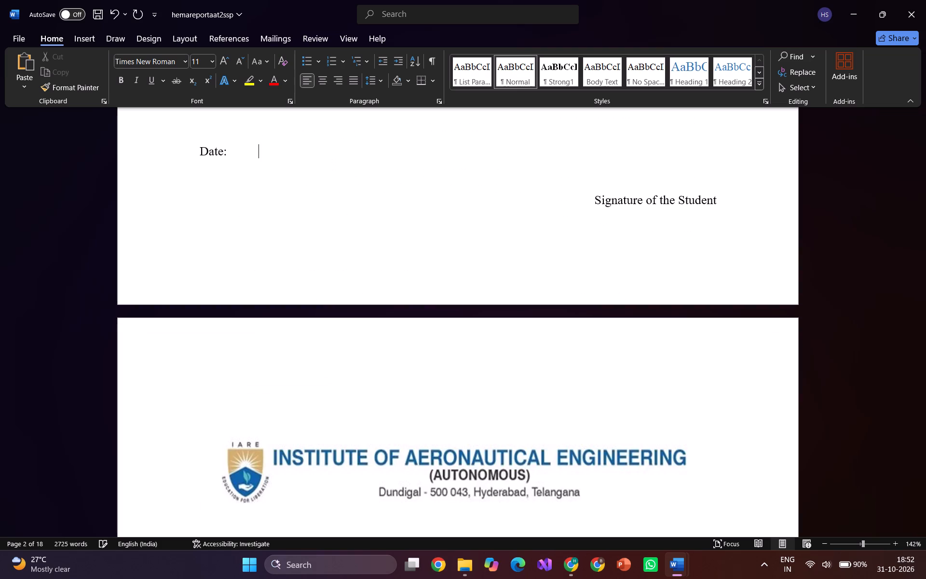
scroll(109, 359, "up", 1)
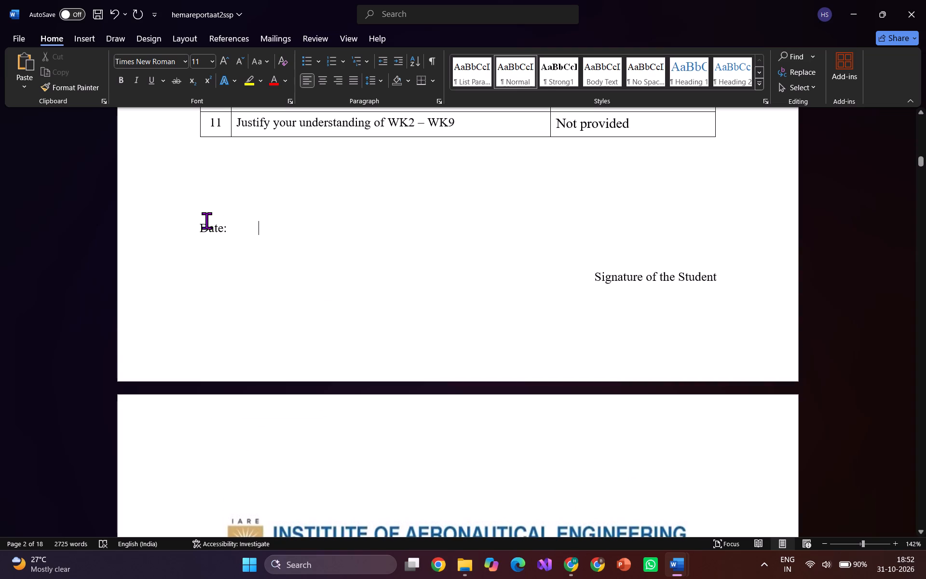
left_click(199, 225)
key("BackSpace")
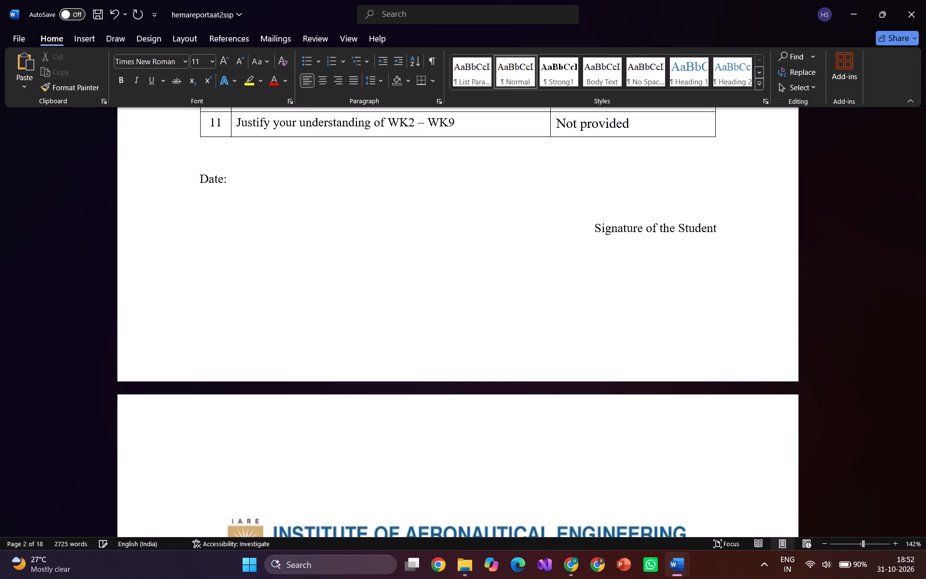
Add a line below "Date:" on page 2 and enter the student's name, spaced across above "Signature of the Student".
left_click(600, 211)
left_click(607, 201)
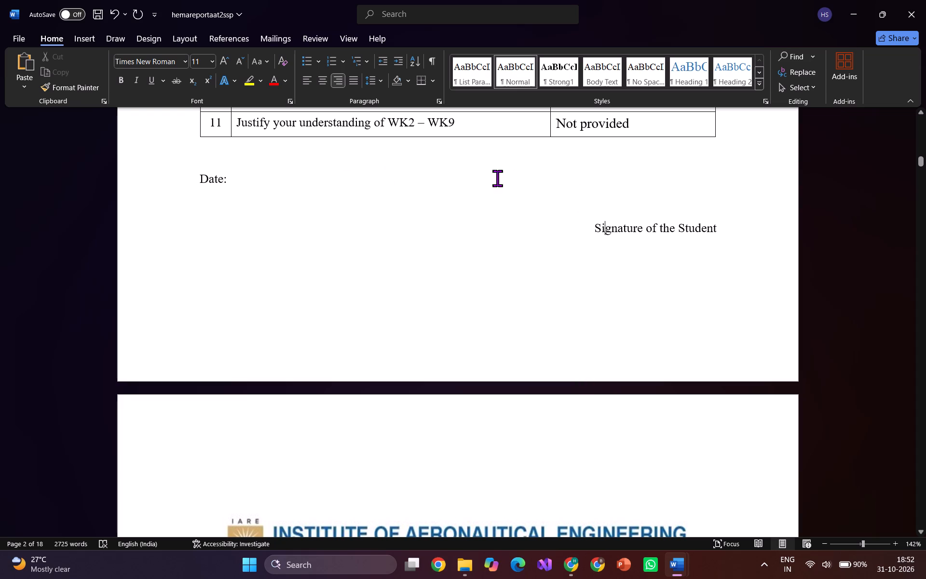
left_click(256, 173)
key("Return")
key("space")
key("space")
key("space")
key("space")
key("space")
key("space")
key("space")
key("space")
key("space")
key("space")
key("space")
key("space")
key("space")
key("space")
key("space")
key("space")
key("space")
key("space")
key("space")
key("space")
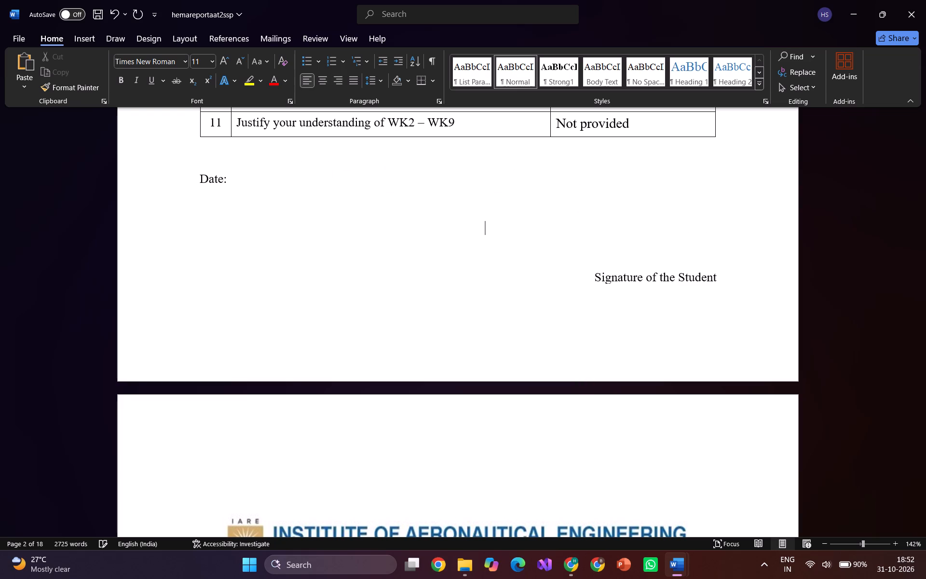
key("space")
key("space")
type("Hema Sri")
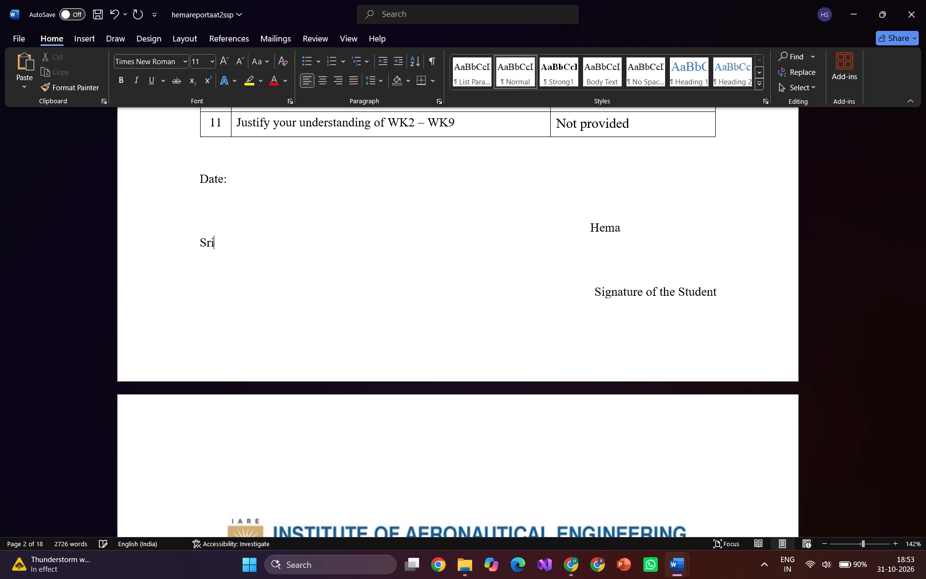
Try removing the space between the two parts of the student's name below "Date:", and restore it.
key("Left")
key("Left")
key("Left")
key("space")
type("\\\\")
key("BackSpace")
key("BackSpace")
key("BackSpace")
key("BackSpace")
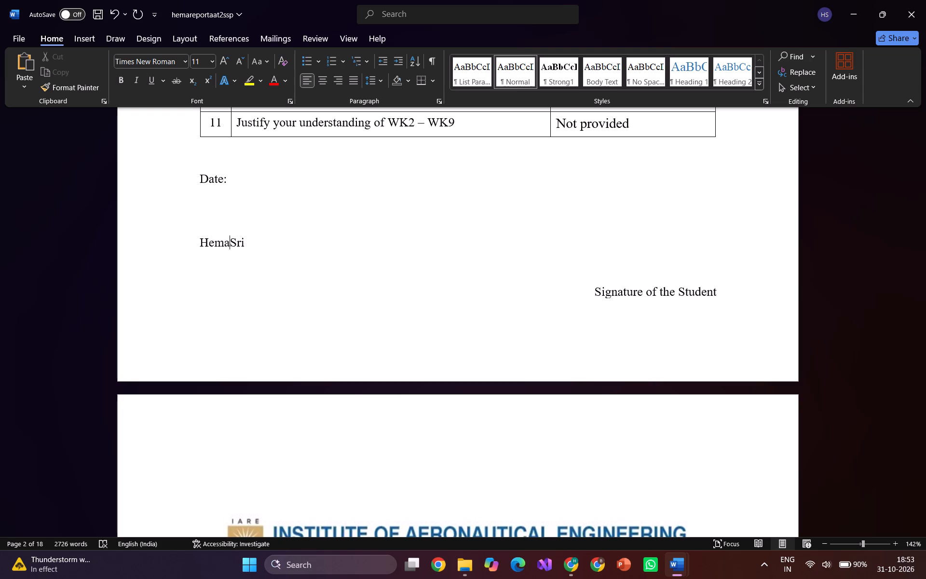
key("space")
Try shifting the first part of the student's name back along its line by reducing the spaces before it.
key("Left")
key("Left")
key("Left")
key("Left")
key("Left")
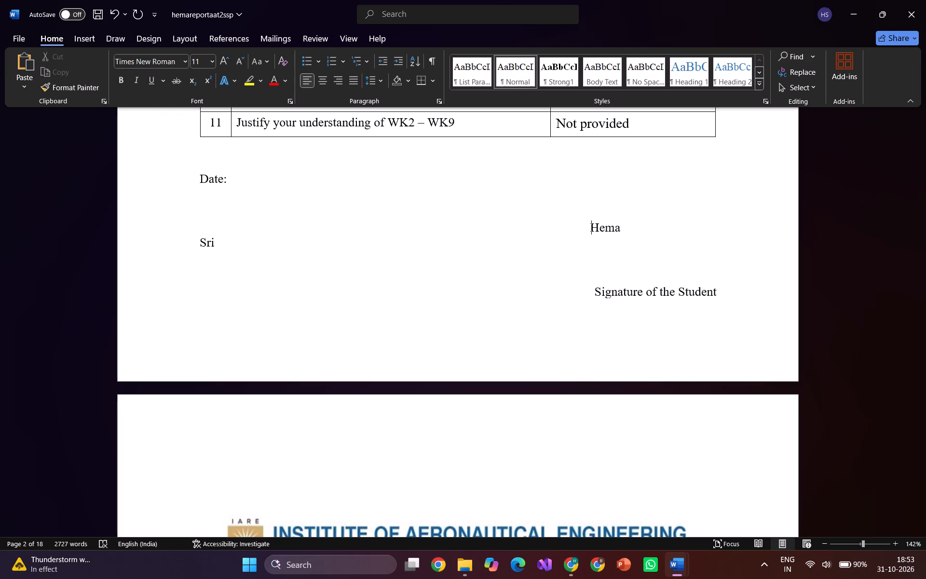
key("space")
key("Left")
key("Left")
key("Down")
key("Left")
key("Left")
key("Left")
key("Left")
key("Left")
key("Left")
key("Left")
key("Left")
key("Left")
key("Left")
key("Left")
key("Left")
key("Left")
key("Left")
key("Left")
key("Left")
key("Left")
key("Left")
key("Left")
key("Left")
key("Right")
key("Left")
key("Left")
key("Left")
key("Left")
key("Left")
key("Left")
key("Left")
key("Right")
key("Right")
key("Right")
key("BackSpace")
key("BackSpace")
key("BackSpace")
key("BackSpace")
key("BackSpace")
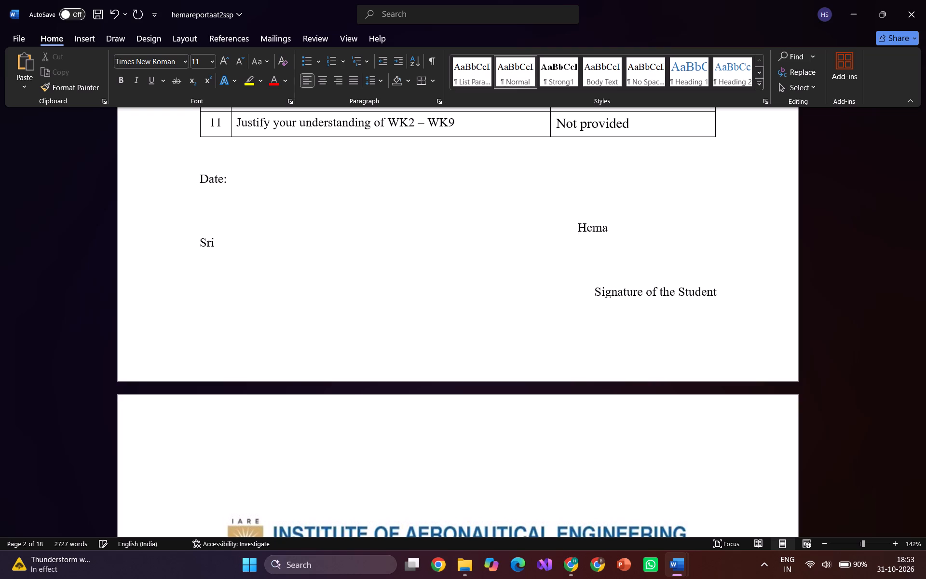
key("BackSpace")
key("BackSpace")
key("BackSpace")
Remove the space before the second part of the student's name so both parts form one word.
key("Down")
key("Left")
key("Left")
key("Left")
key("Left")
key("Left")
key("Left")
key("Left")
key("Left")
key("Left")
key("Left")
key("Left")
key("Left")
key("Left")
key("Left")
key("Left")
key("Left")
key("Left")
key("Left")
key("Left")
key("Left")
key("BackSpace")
Add a run of spaces before the joined student's name to move it across towards "Signature of the Student".
key("Left")
key("Left")
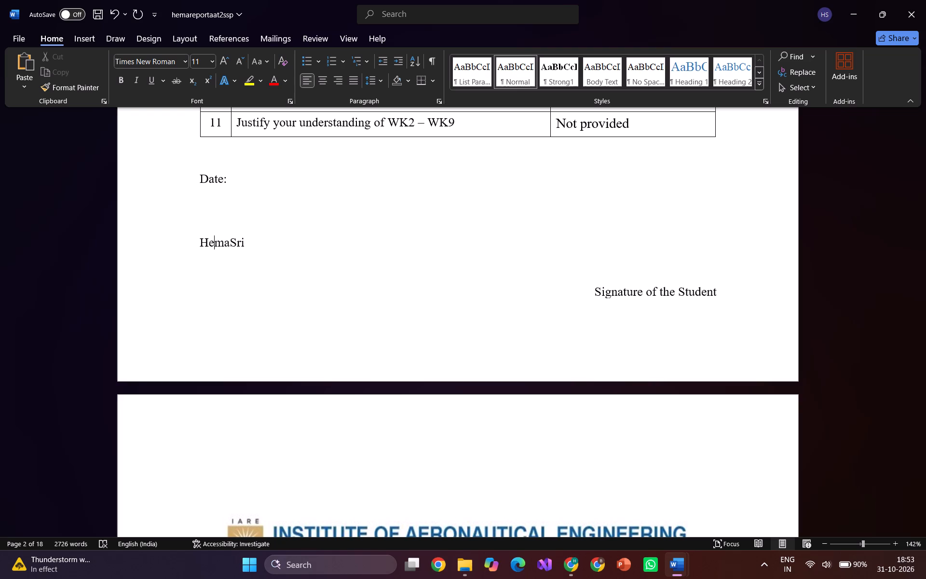
key("Left")
key("Left")
key("space")
key("space")
key("space")
key("space")
key("space")
key("space")
key("space")
key("space")
key("space")
key("Return")
key("BackSpace")
key("BackSpace")
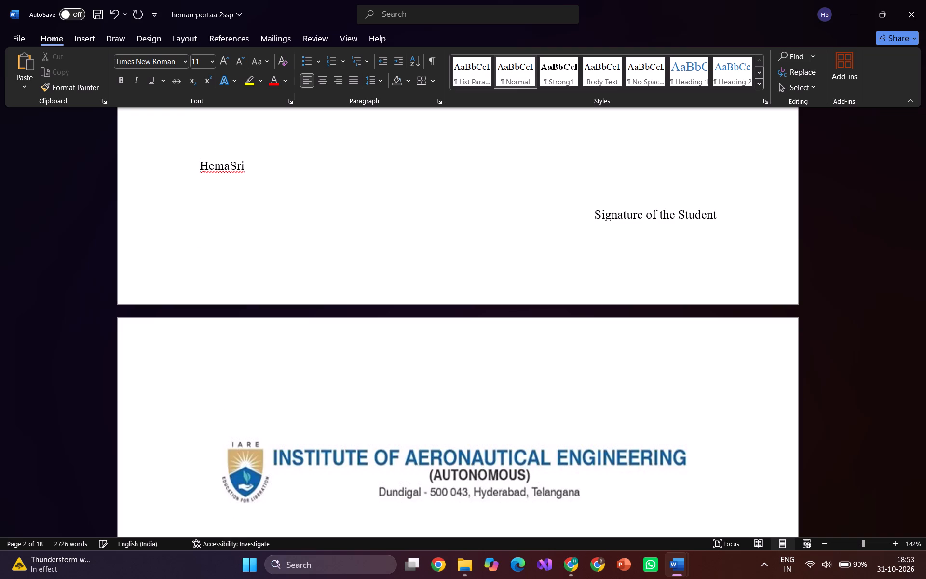
scroll(256, 173, "up", 1)
key("BackSpace")
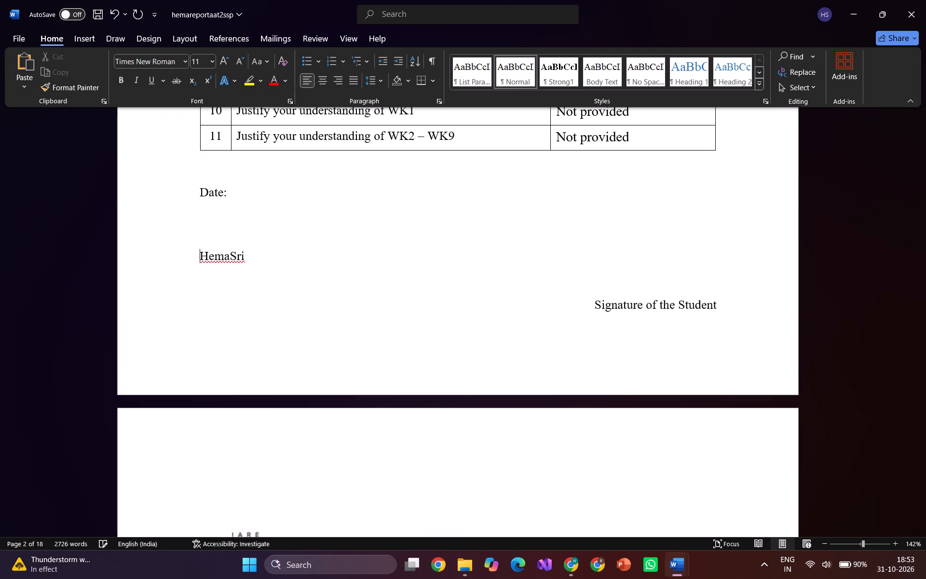
key("space")
key("space")
key("space")
key("space")
key("space")
key("space")
key("space")
key("space")
key("space")
left_click_drag(202, 250, 293, 256)
left_click(258, 250)
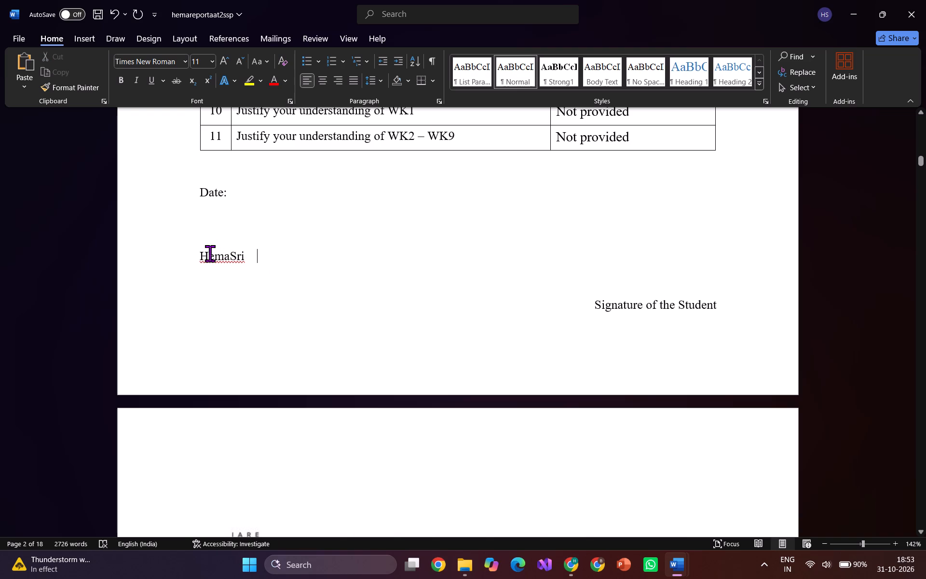
left_click(200, 257)
key("space")
key("space")
key("space")
key("space")
Delete the joined student's name and enter it again as two words above "Signature of the Student".
left_click_drag(261, 252, 139, 254)
key("BackSpace")
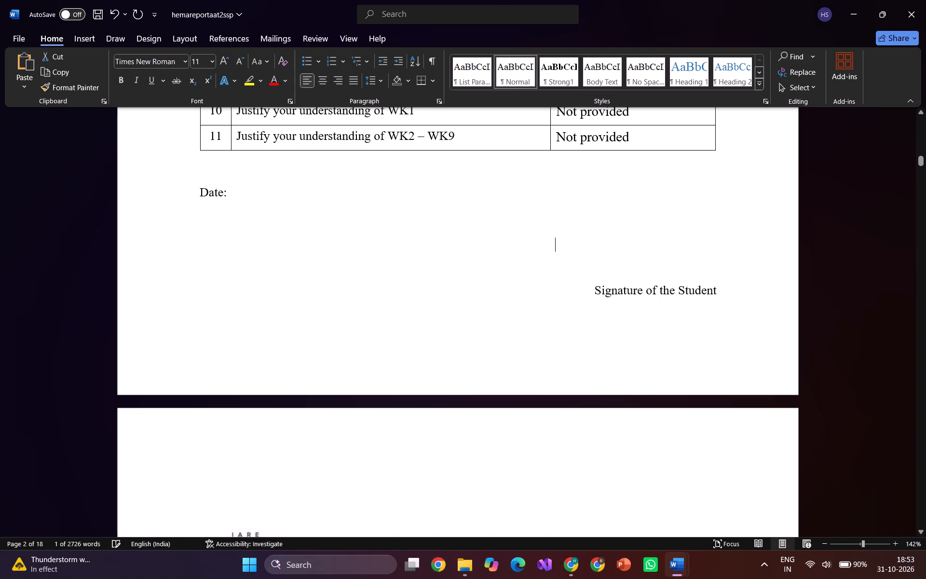
key("BackSpace")
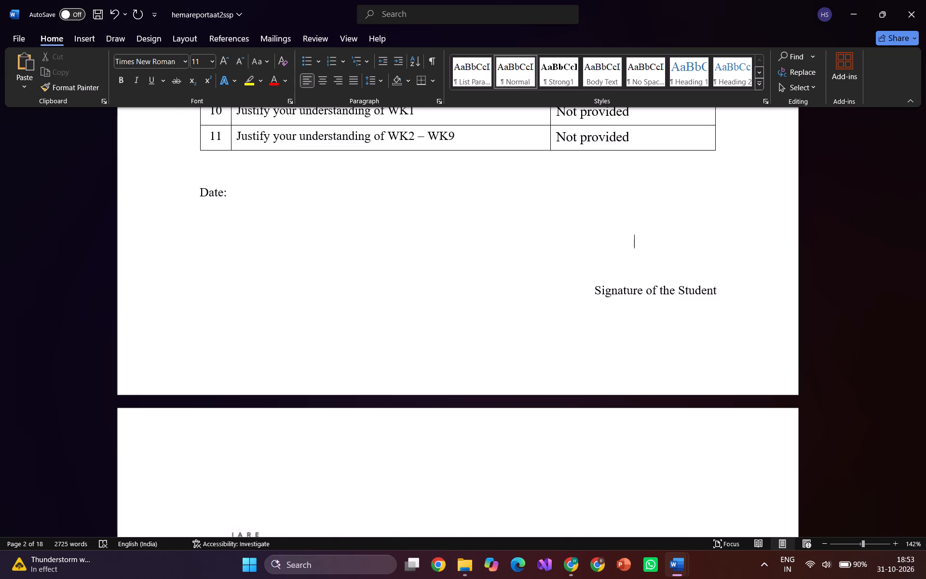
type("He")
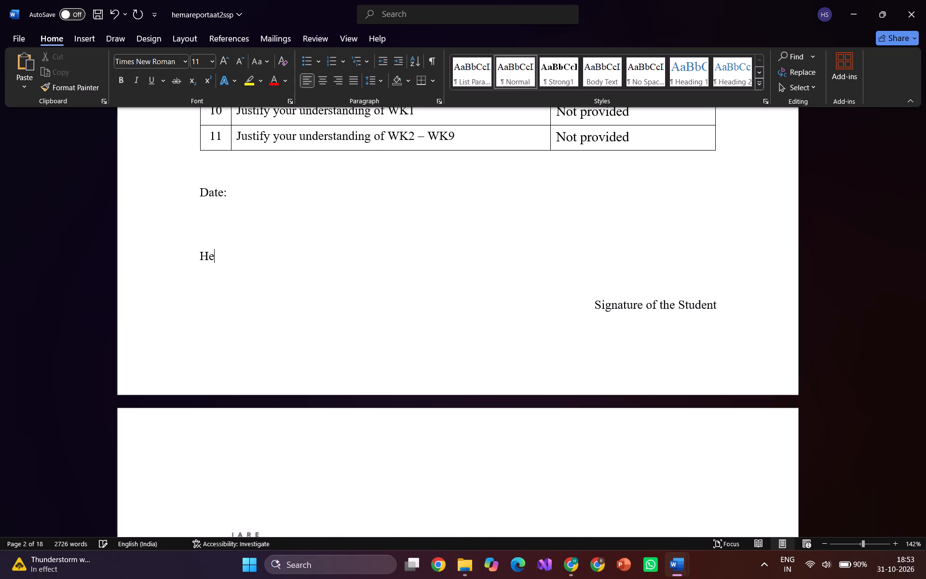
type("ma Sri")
Widen the gap between the two parts of the student's name with a run of about 18 spaces.
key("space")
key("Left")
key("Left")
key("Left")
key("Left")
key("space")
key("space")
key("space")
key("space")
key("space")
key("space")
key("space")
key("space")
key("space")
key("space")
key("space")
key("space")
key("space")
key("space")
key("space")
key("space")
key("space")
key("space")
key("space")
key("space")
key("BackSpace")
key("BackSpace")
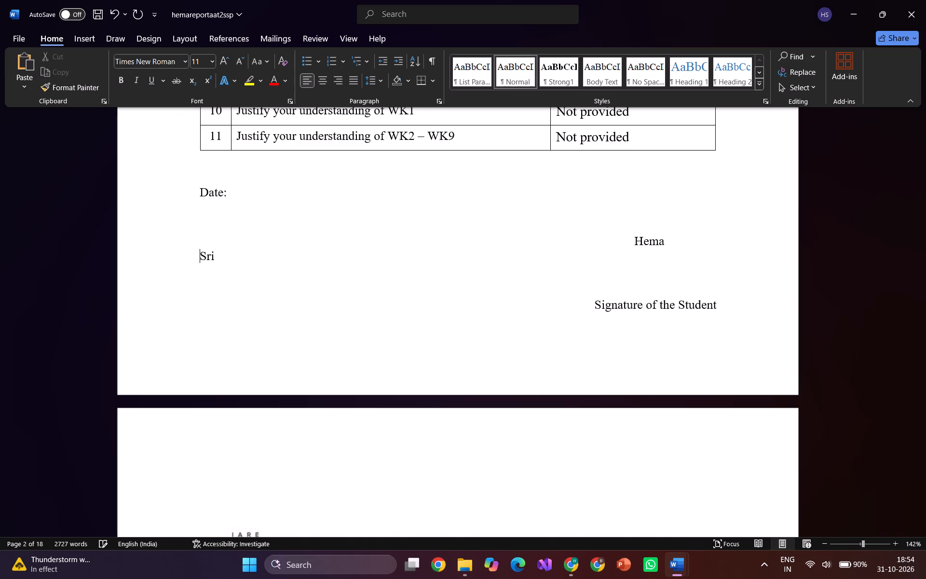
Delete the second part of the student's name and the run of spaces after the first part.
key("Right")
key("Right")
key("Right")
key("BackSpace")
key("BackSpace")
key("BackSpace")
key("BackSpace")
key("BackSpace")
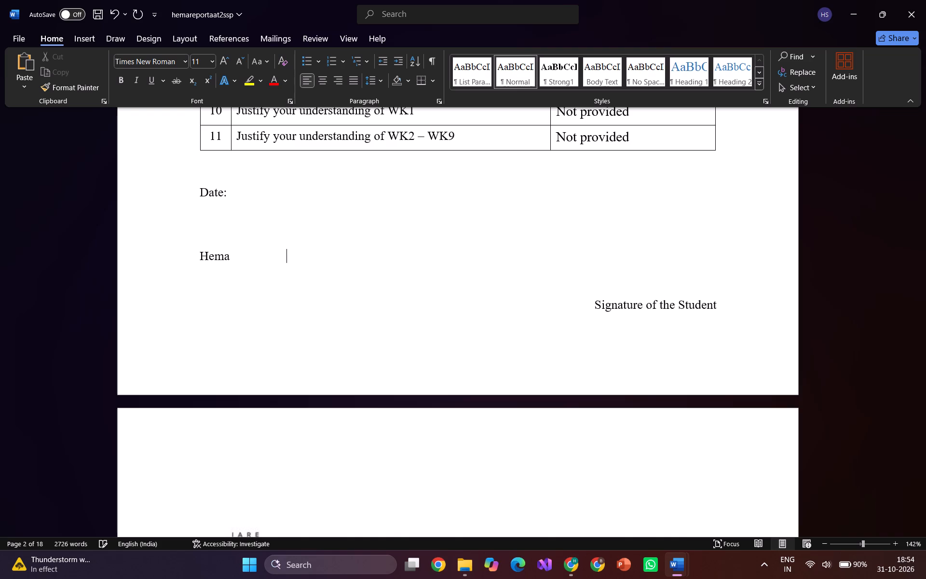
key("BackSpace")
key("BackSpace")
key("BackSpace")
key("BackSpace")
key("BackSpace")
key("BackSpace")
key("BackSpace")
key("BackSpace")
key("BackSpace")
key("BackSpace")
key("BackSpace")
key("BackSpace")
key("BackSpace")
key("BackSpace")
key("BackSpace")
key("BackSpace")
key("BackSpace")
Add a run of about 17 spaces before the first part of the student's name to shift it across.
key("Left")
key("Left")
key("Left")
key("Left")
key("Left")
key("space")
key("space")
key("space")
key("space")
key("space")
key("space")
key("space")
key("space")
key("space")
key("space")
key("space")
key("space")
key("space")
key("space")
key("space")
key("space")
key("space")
Delete the student's name line and the blank space above it, between "Date:" and "Signature of the Student".
left_click(611, 286)
left_click(610, 270)
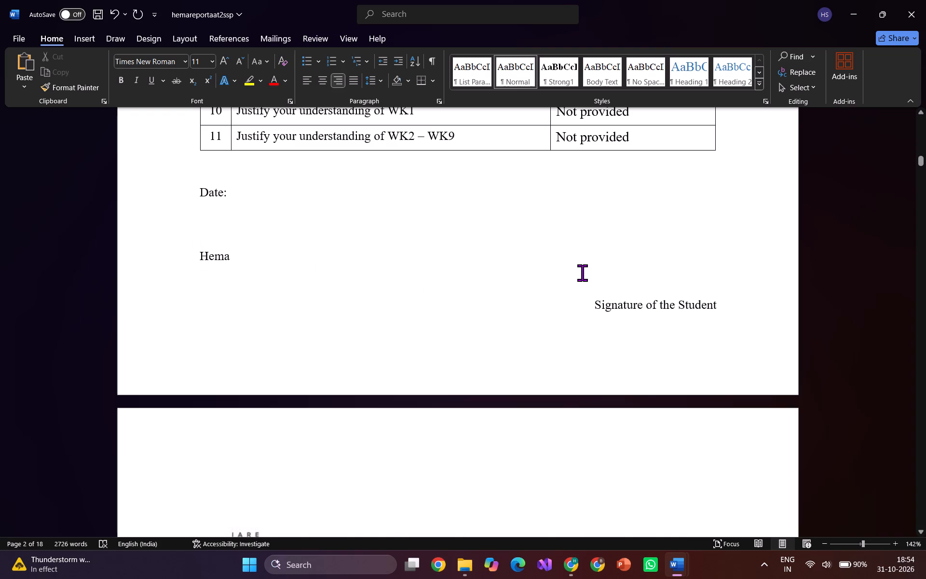
left_click(582, 273)
left_click_drag(369, 263, 181, 232)
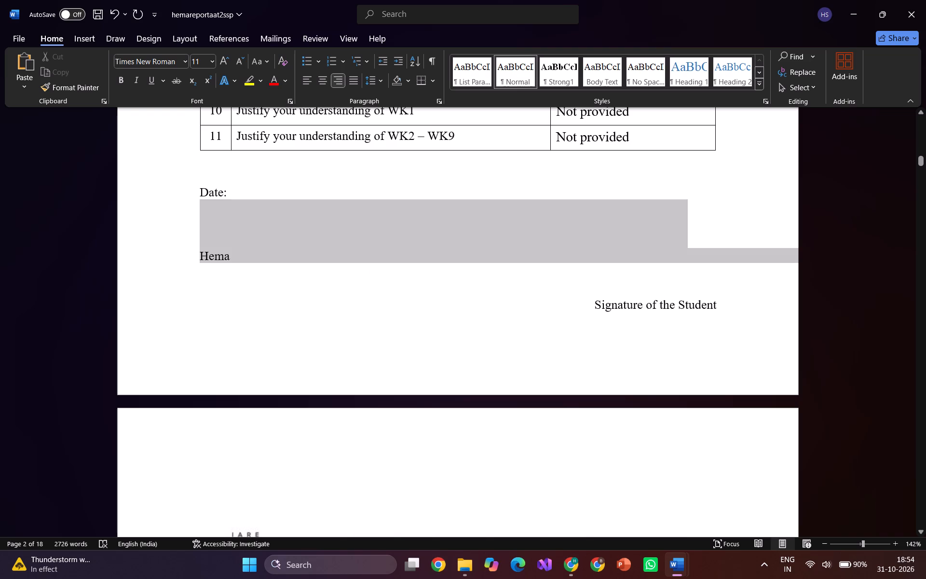
left_click_drag(181, 232, 174, 240)
key("BackSpace")
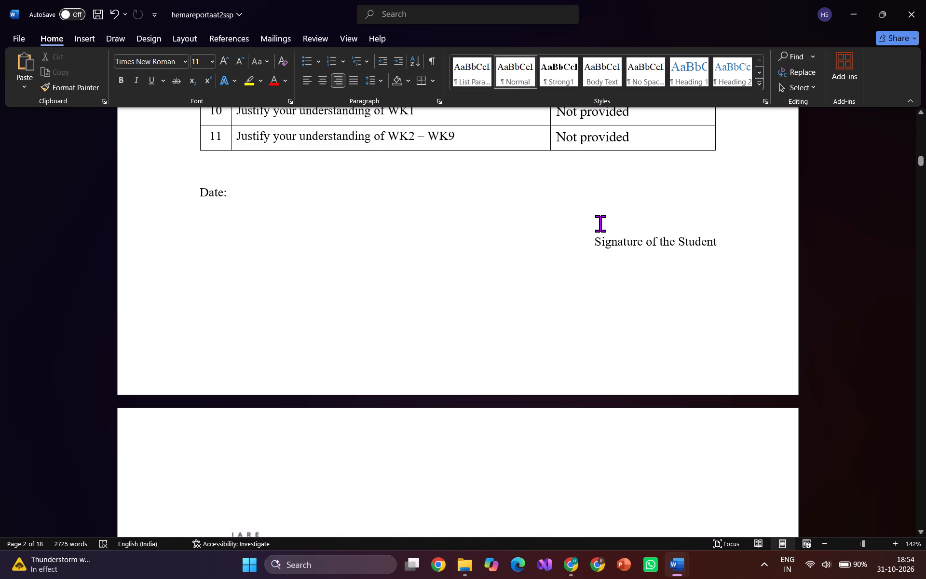
Insert a blank line above "Signature of the Student" and enter the student's name there as two capitalised words.
key("Home")
key("Return")
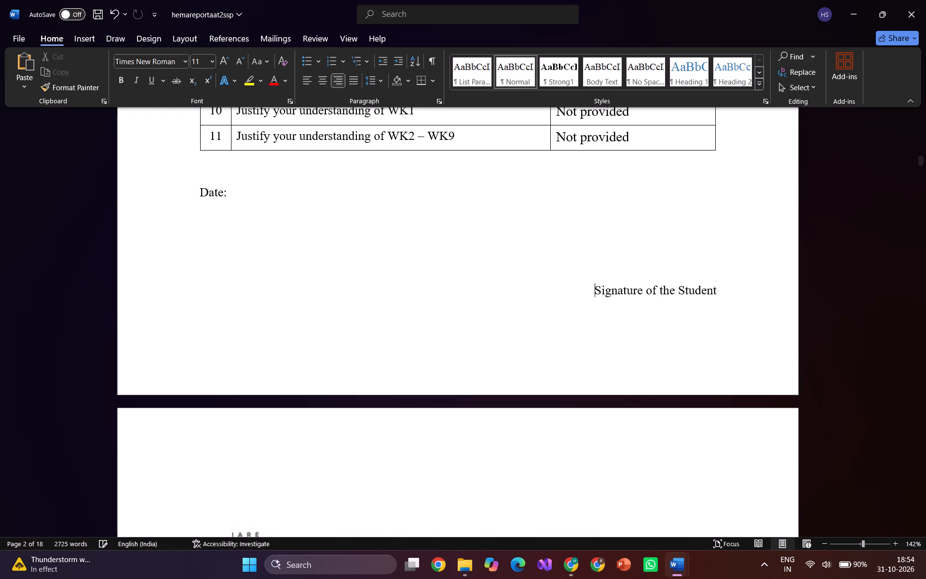
left_click(609, 288)
left_click(602, 262)
left_click(594, 246)
key("h")
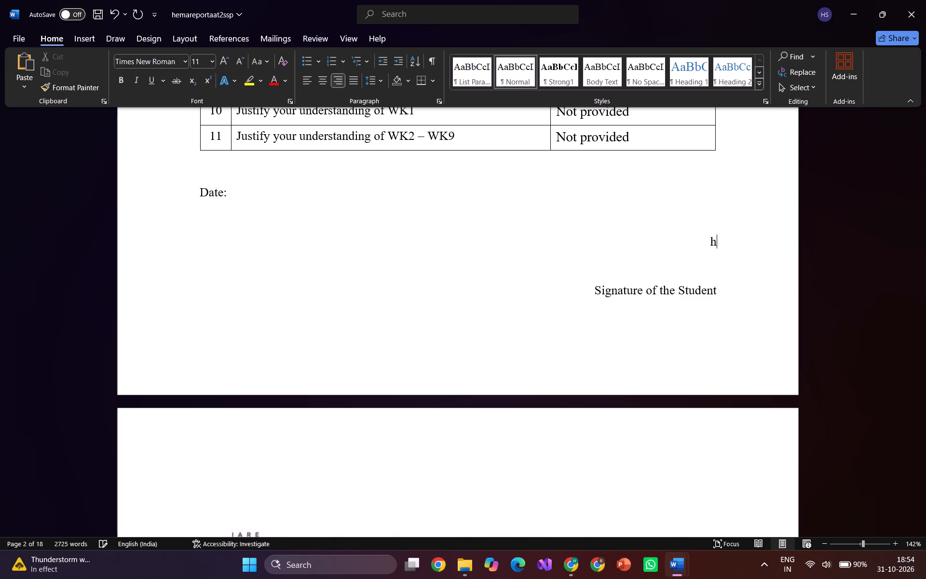
key("e")
key("BackSpace")
key("BackSpace")
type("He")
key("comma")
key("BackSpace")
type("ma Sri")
Centre the student's name line and add 20 spaces before the name to position it above "Signature of the Student".
left_click(669, 238)
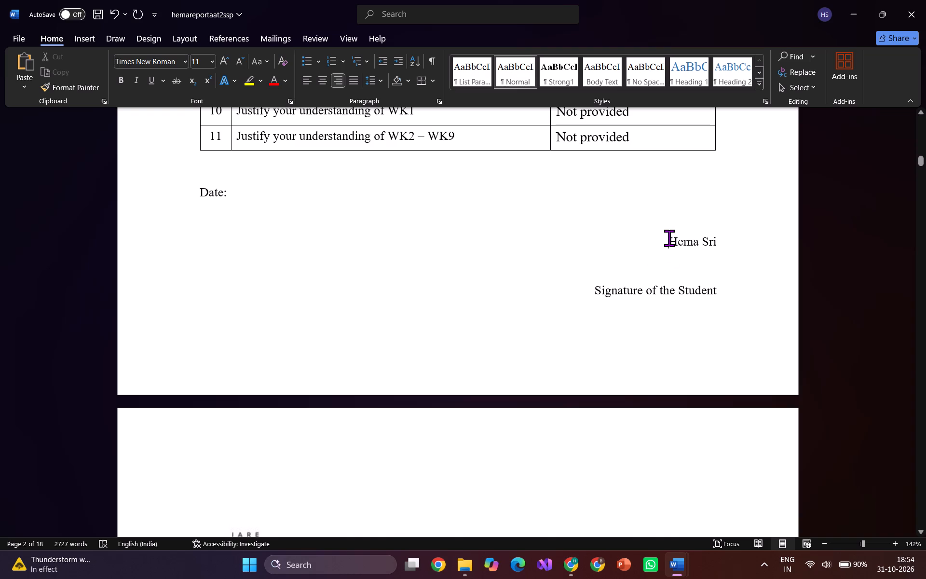
key("BackSpace")
key("space")
key("space")
key("space")
key("space")
key("space")
key("space")
key("space")
key("space")
key("space")
key("space")
key("space")
key("space")
key("space")
key("space")
key("space")
key("space")
key("space")
key("space")
key("space")
key("space")
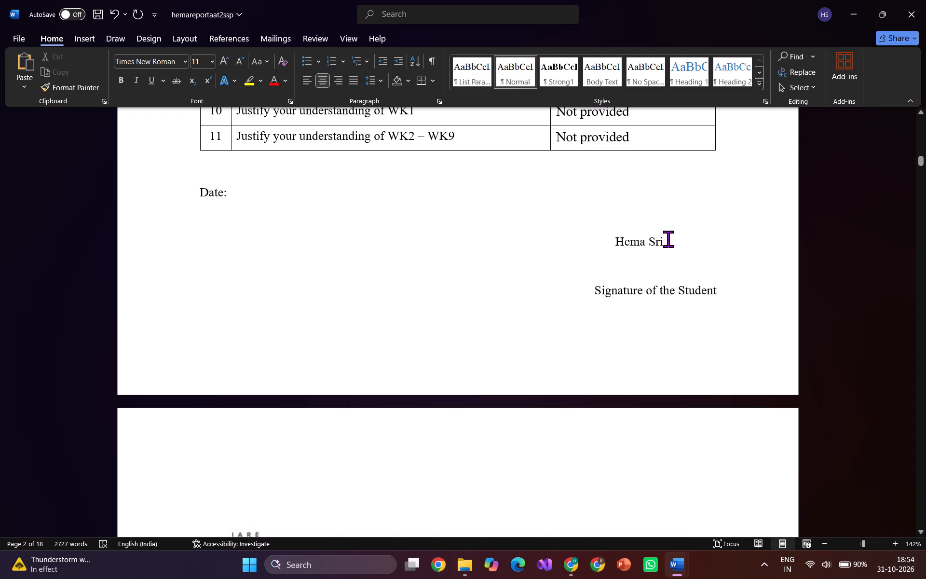
Remove the space before the name and "Signature of the Student" paragraphs and set their line spacing to 1.5.
left_click_drag(613, 241, 745, 308)
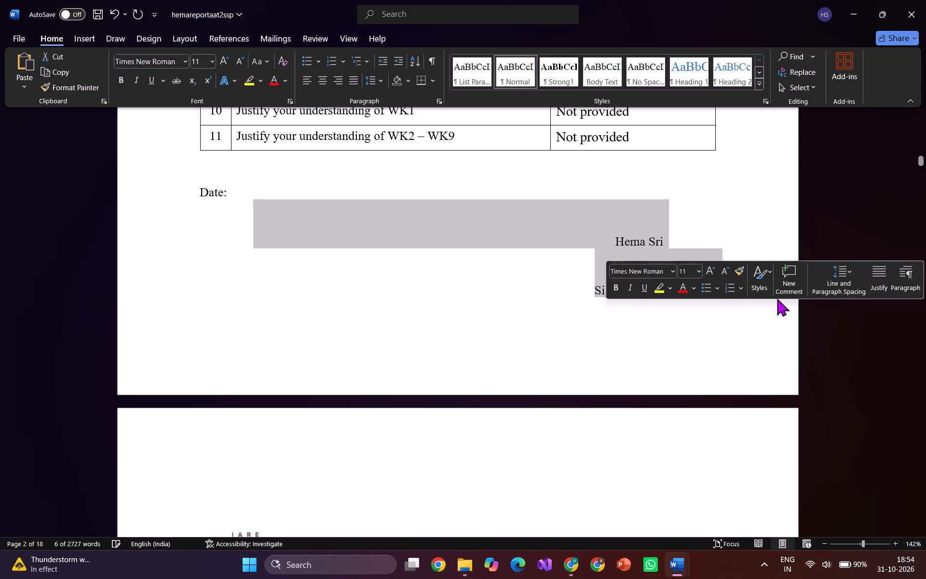
left_click(847, 276)
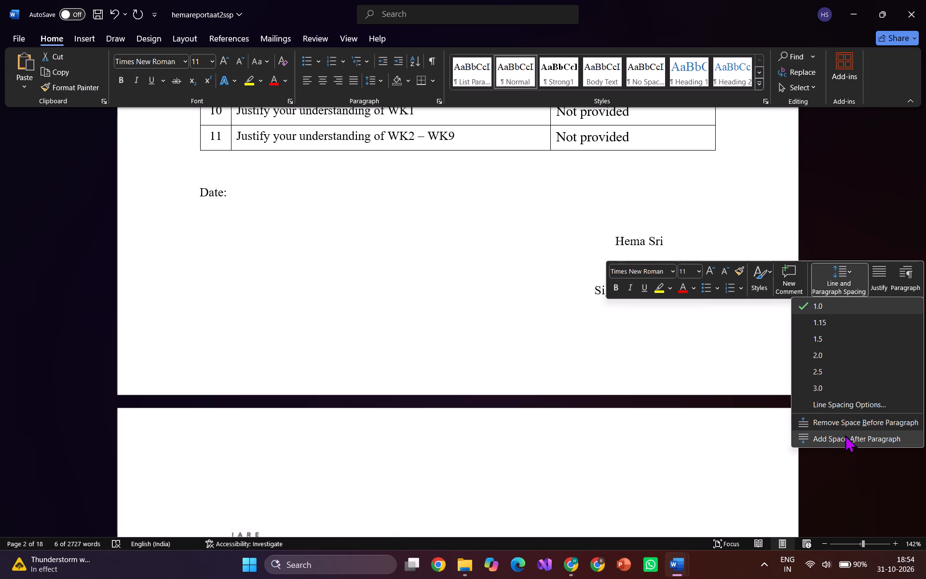
left_click(844, 422)
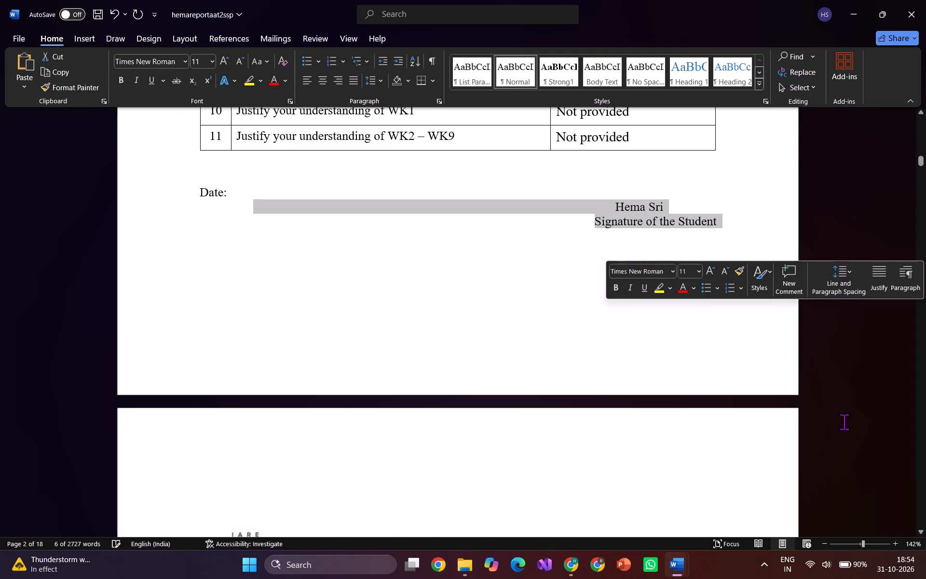
left_click(843, 281)
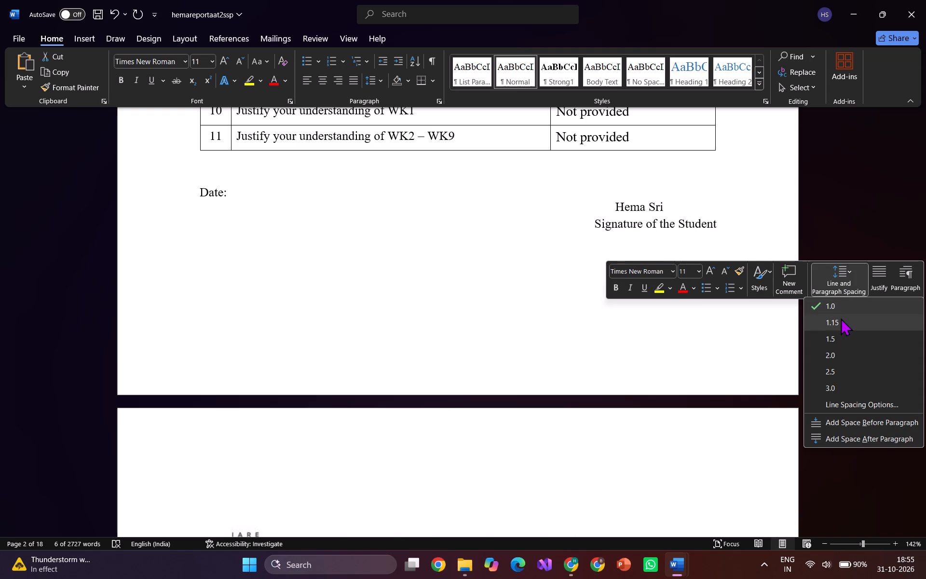
left_click(844, 337)
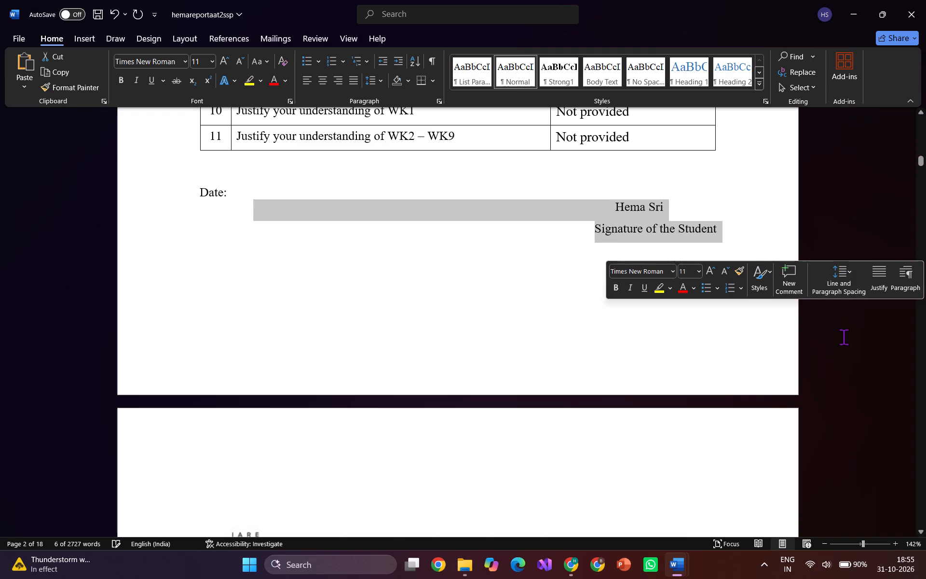
Insert a blank line between "Date:" and the student's name to move the signature block down.
left_click(736, 174)
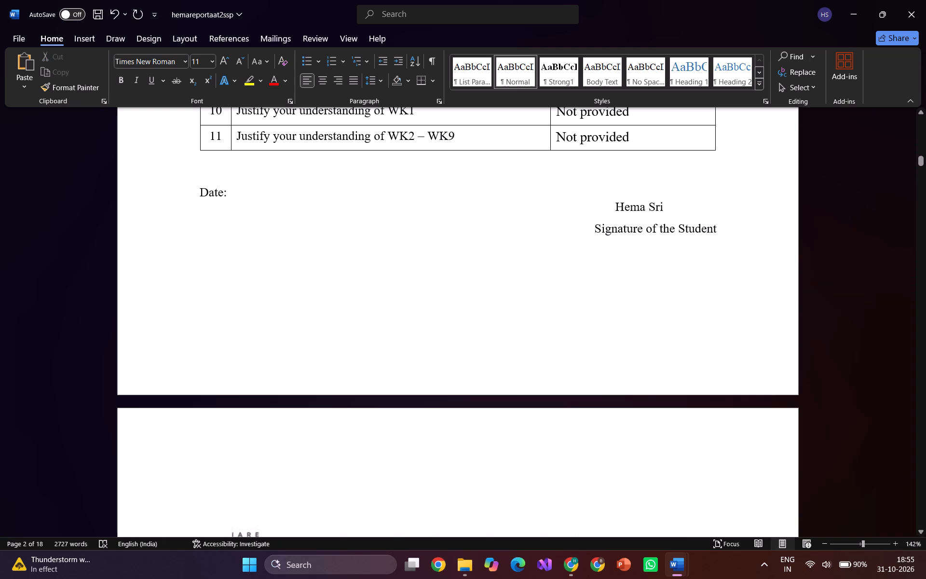
key("Return")
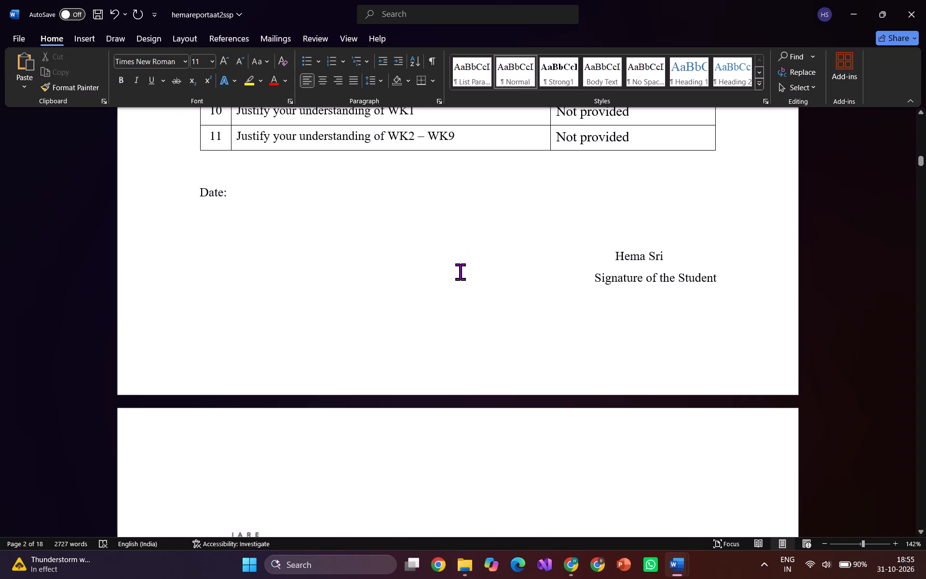
Review the project title page and the certificate page, including the Head of the Department signature block.
scroll(564, 283, "up", 2)
scroll(564, 283, "down", 3)
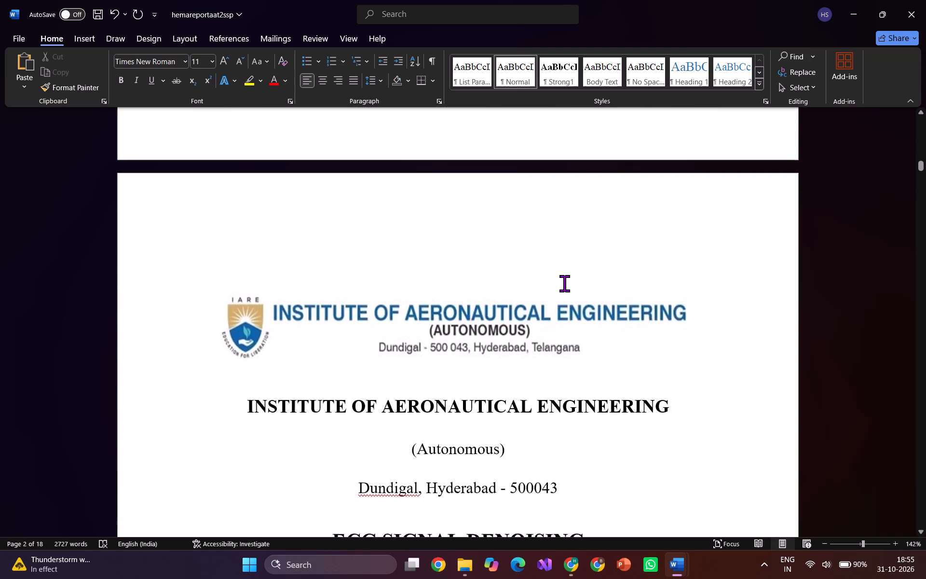
scroll(564, 283, "down", 5)
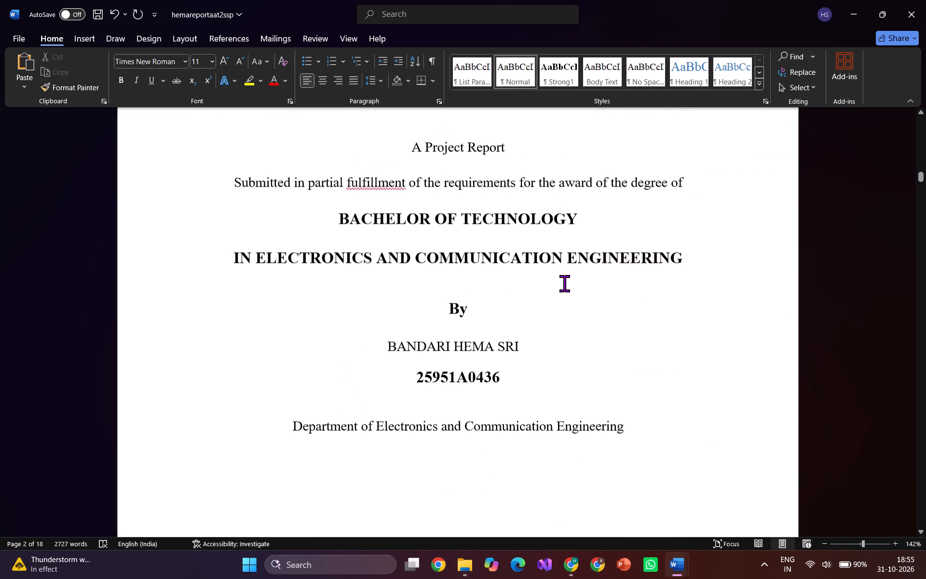
scroll(564, 283, "down", 4)
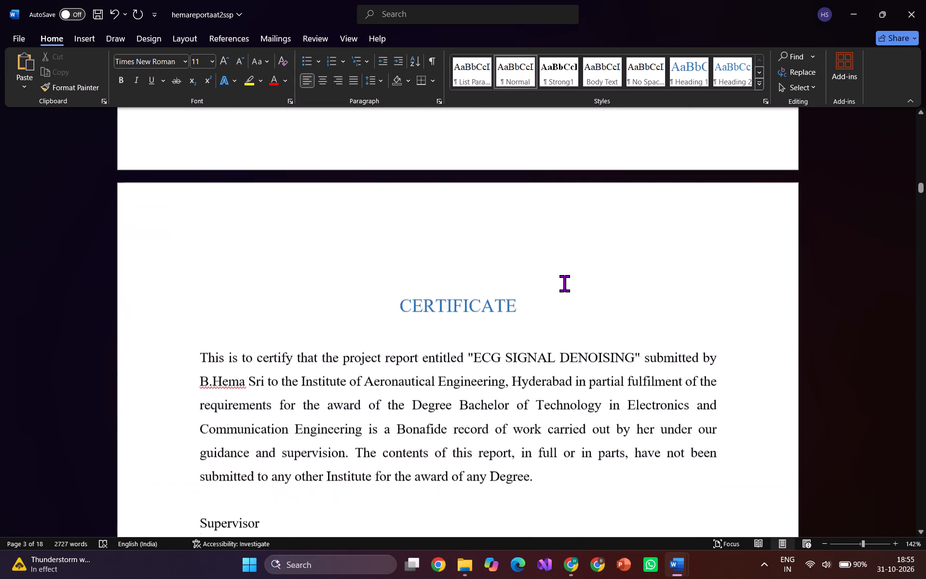
scroll(564, 283, "down", 4)
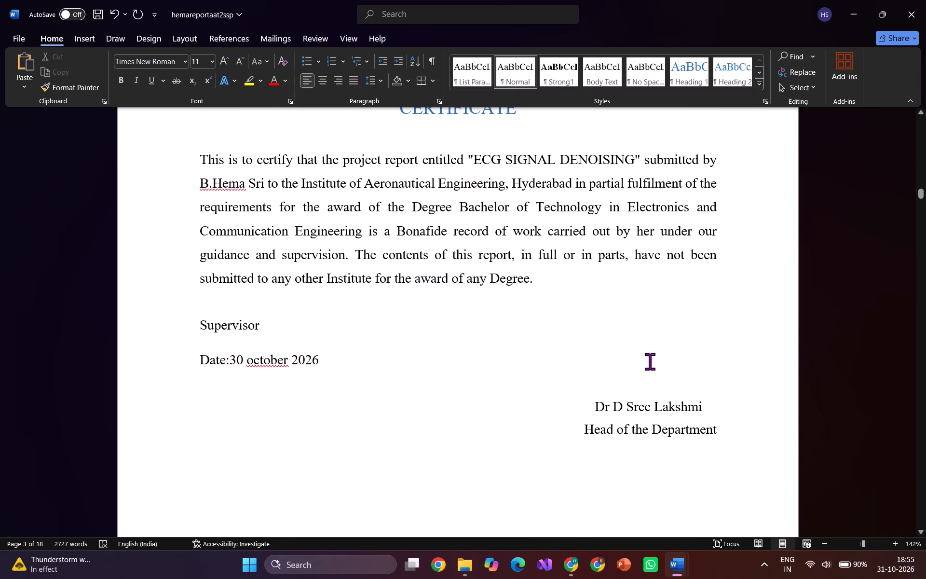
left_click_drag(708, 403, 593, 398)
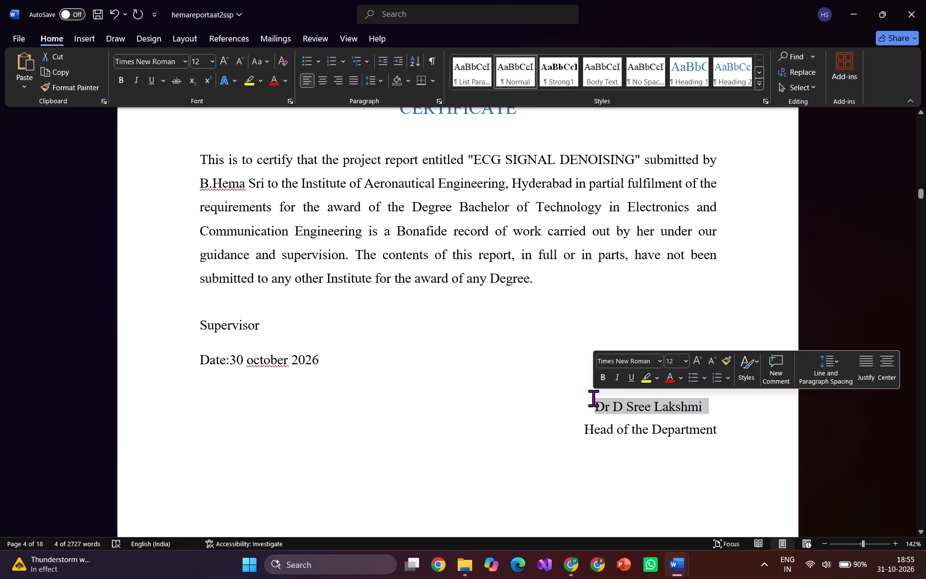
left_click(593, 398)
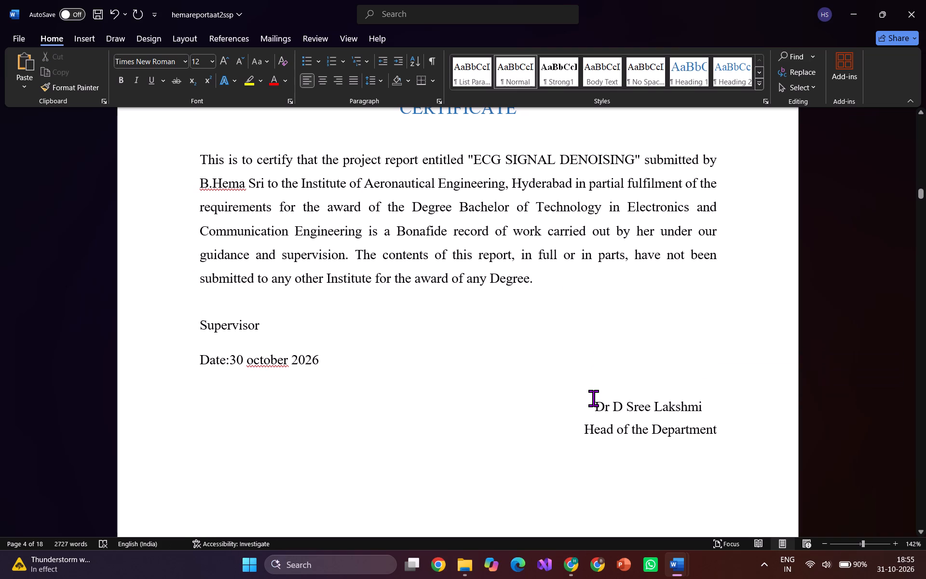
Capitalise the month in the certificate's date so it reads "30 October 2026".
scroll(637, 460, "down", 2)
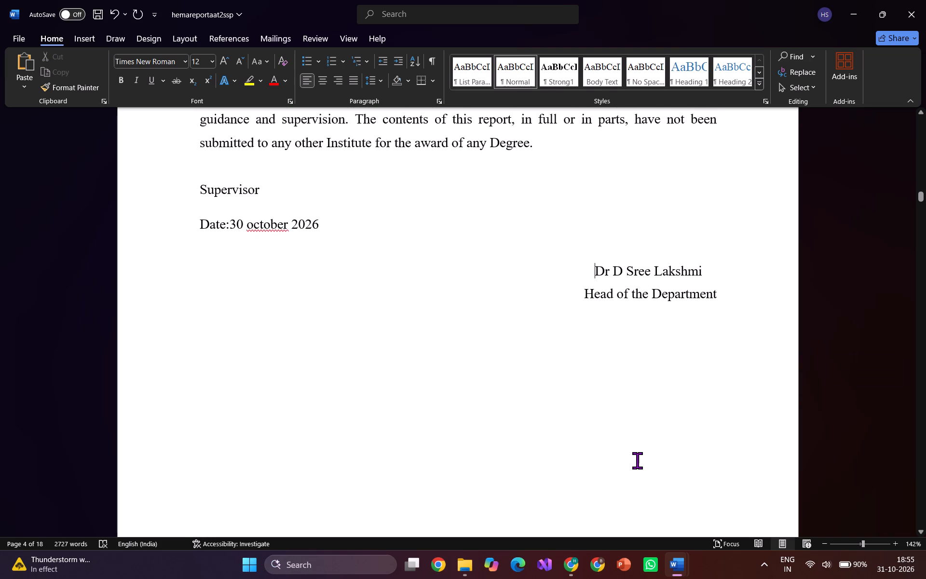
scroll(637, 460, "down", 1)
left_click(252, 203)
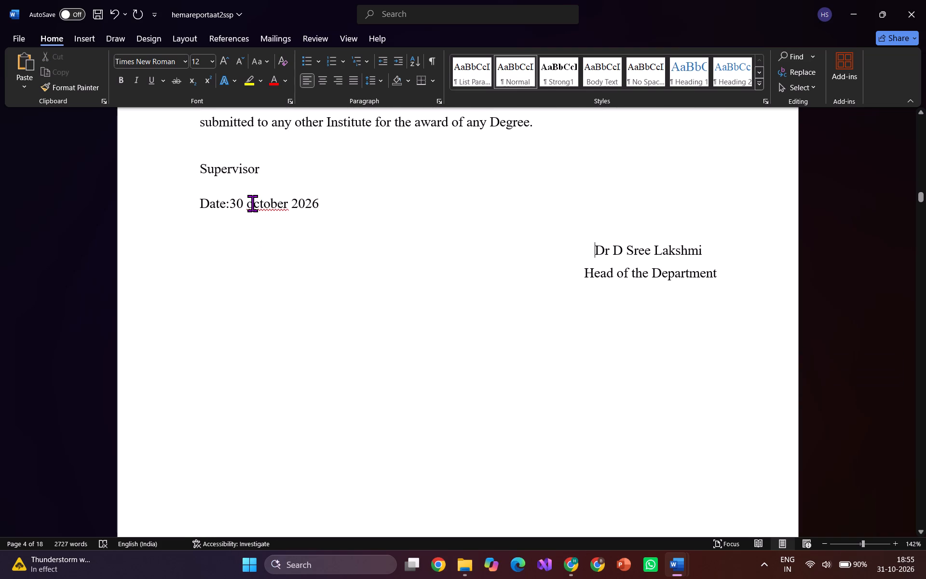
key("BackSpace")
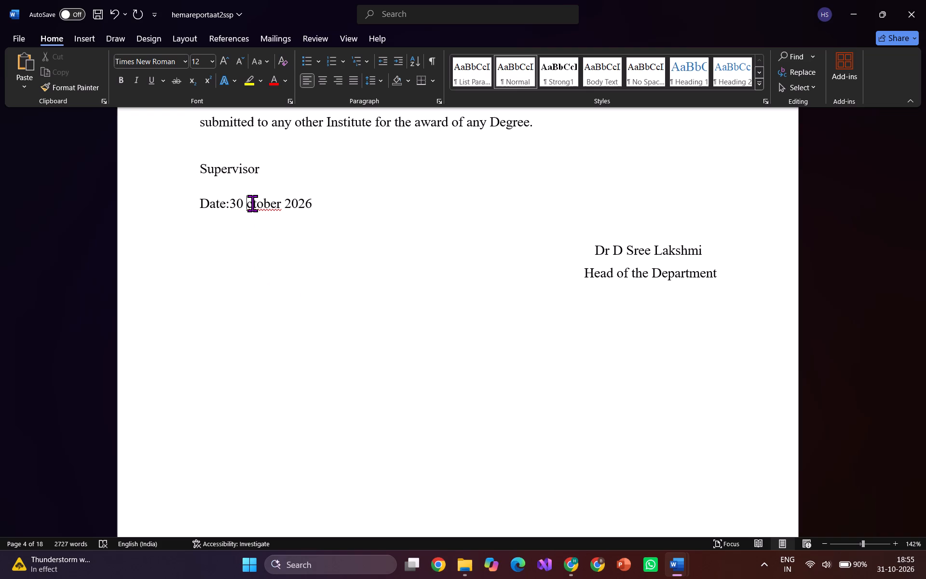
key("shift+o")
Insert a space after the initial in the student's name in row 1 of the self-assessment form.
scroll(492, 249, "up", 3)
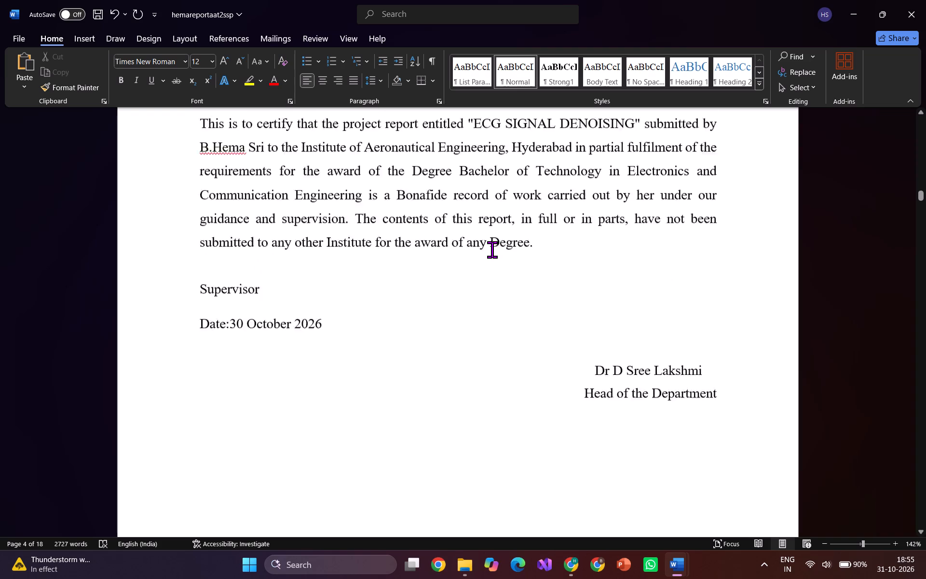
scroll(492, 249, "up", 14)
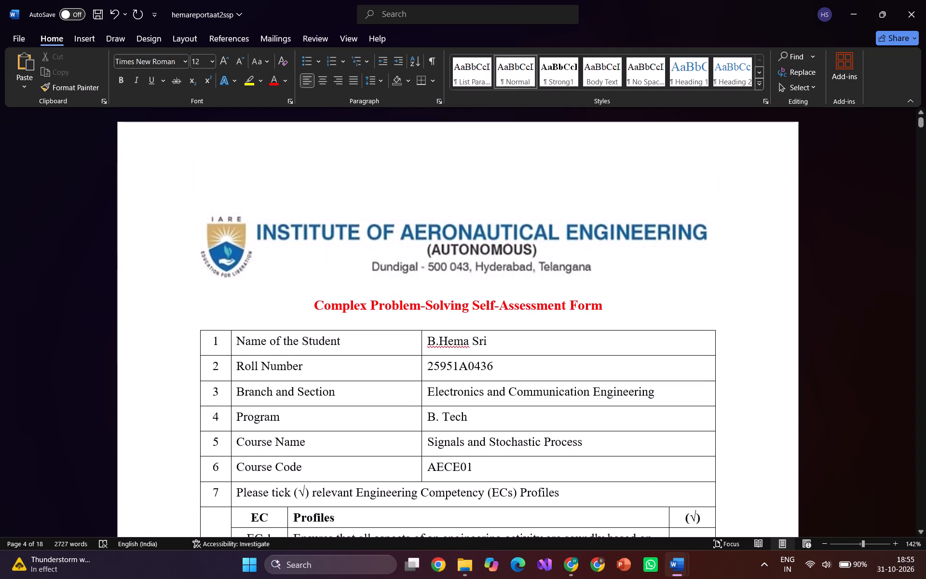
scroll(492, 249, "down", 2)
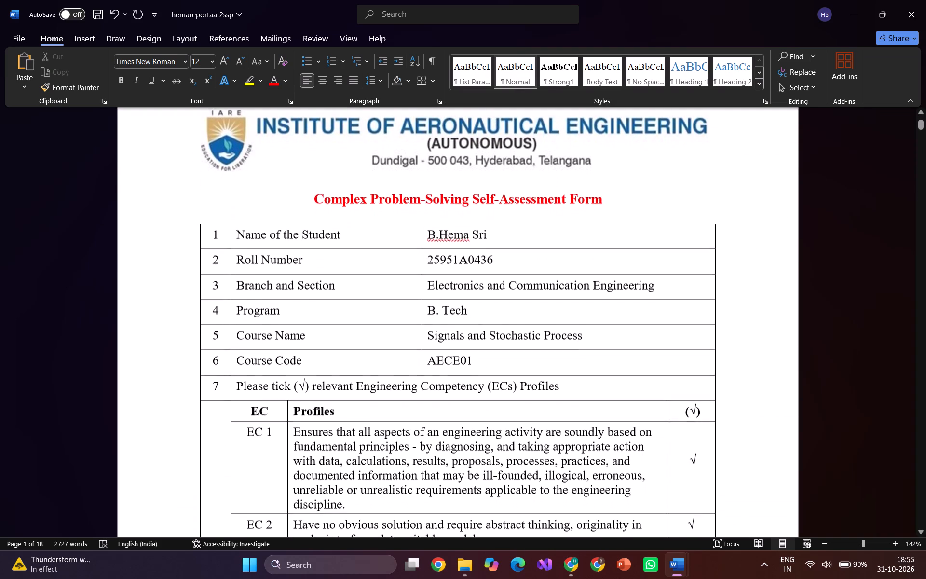
scroll(492, 249, "down", 1)
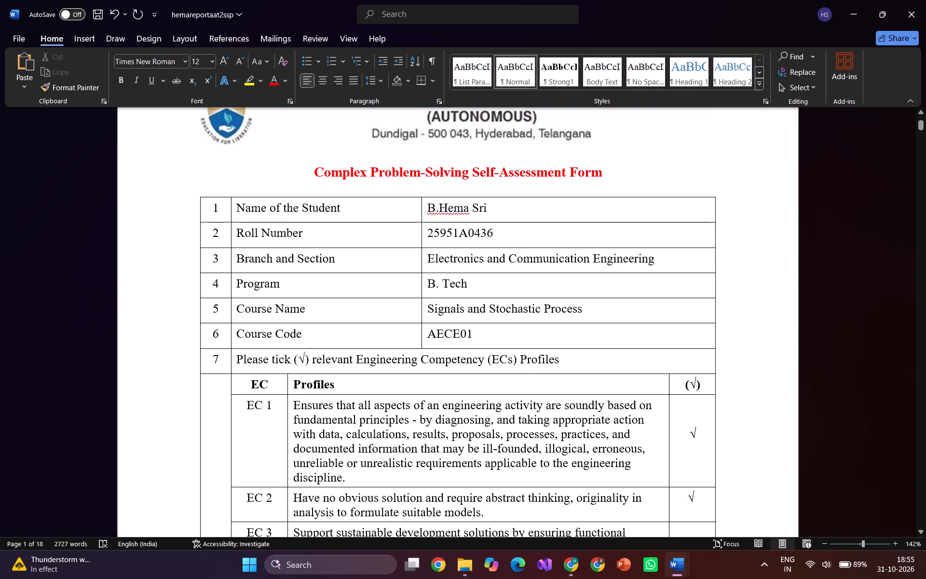
left_click(442, 212)
key("space")
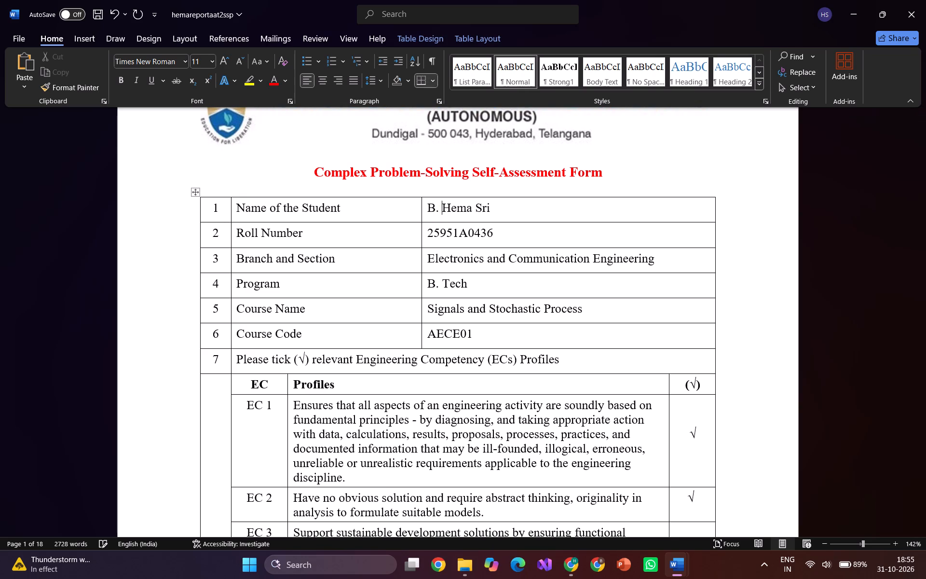
Shift "Not provided" in row 10 (WK1) toward the middle of its cell by adding ten spaces before it.
scroll(779, 240, "down", 1)
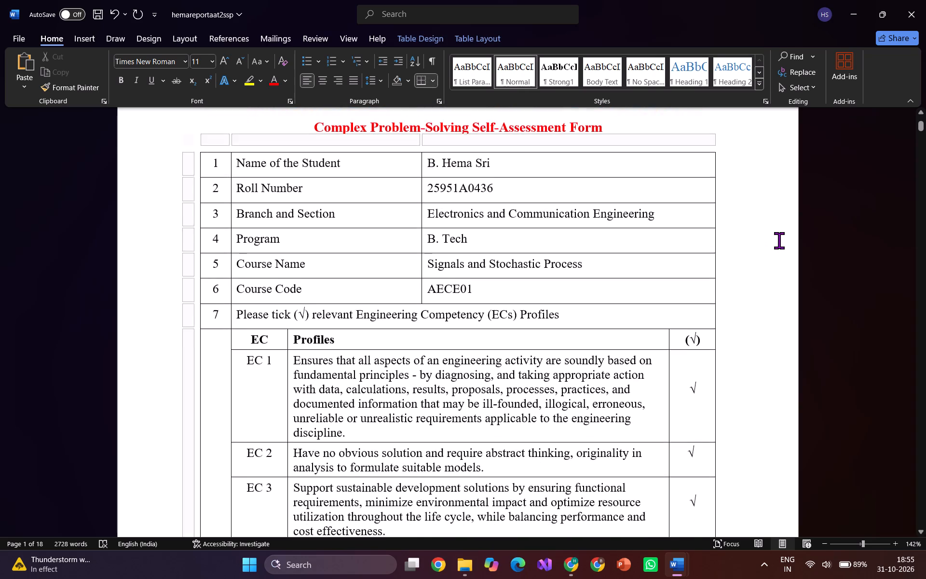
scroll(779, 240, "down", 2)
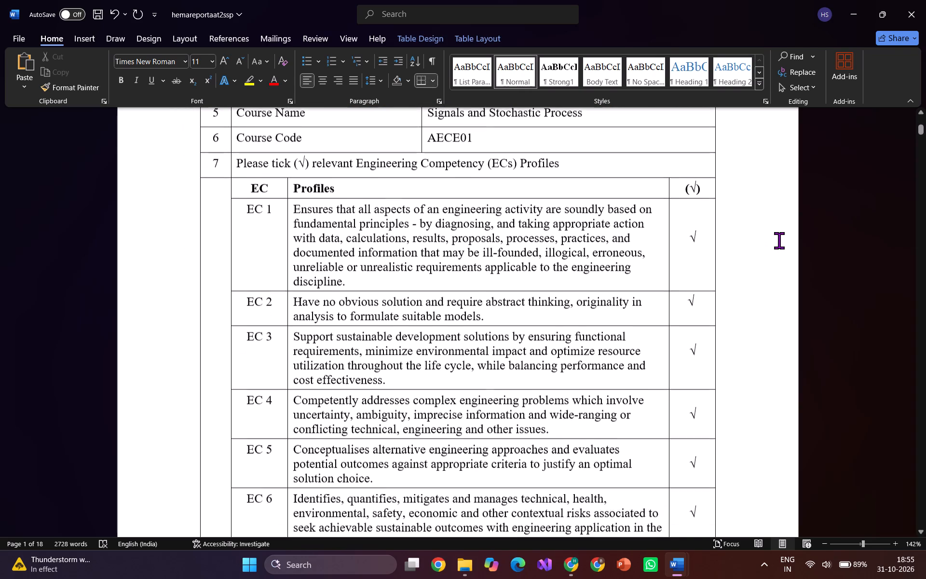
scroll(779, 240, "down", 3)
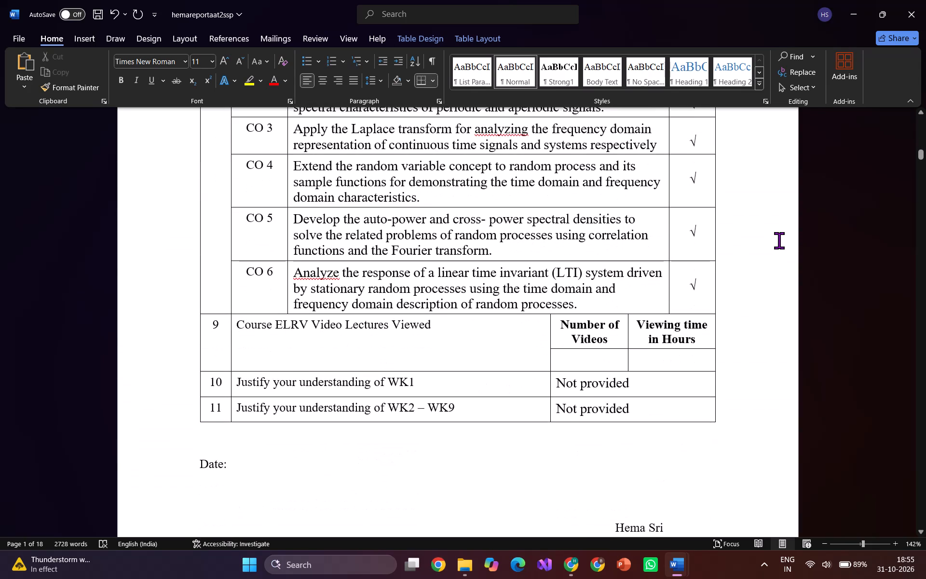
scroll(779, 240, "down", 1)
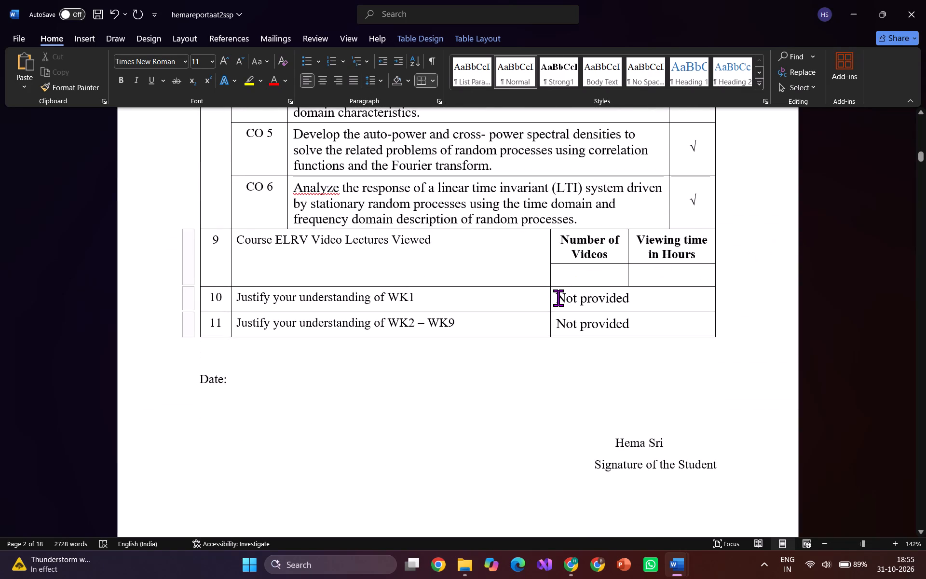
left_click(558, 298)
key("space")
key("space")
key("space")
key("space")
key("space")
key("space")
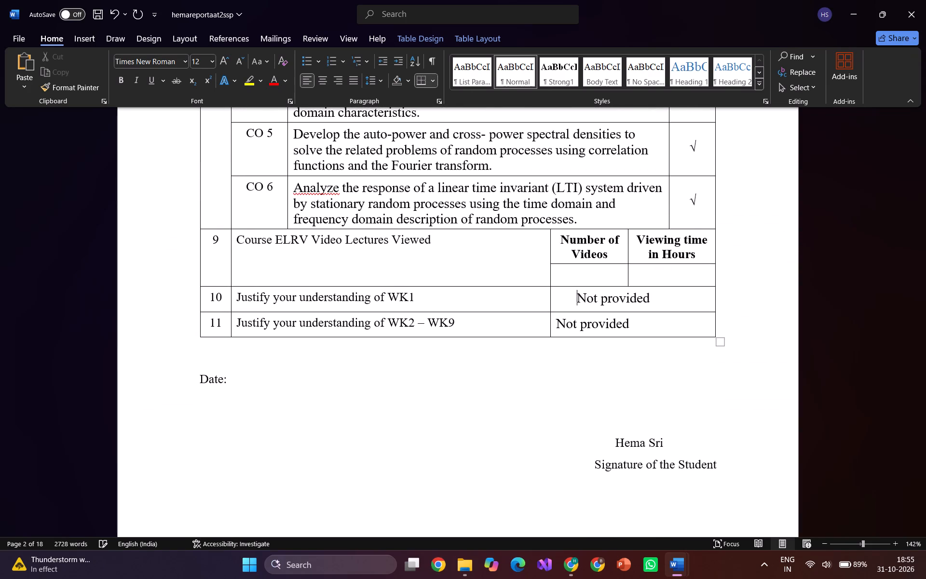
key("space")
key("space")
key("space")
key("space")
Shift "Not provided" in row 11 (WK2 – WK9) by ten spaces to align it with the entry above.
key("Down")
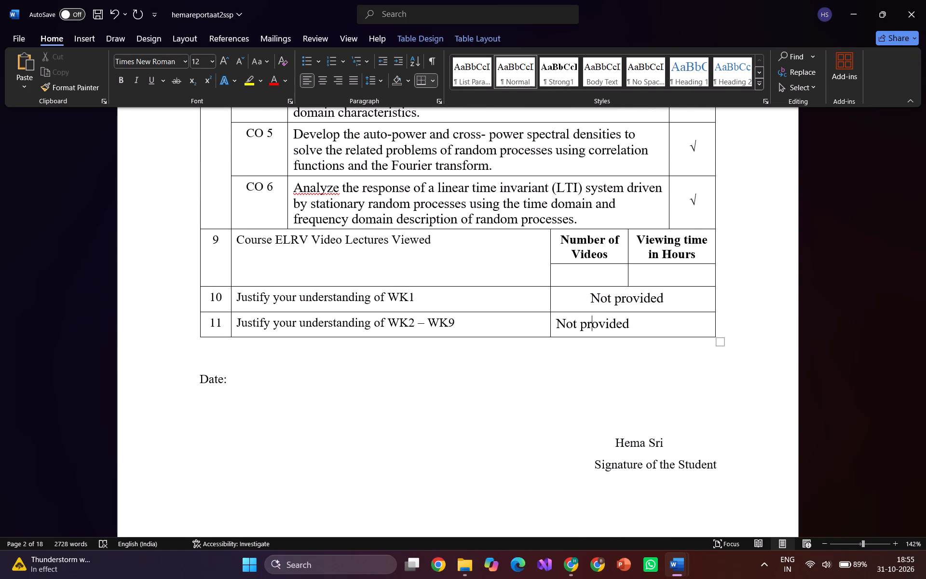
key("Left")
key("Left")
key("Left")
key("Left")
key("Left")
key("Left")
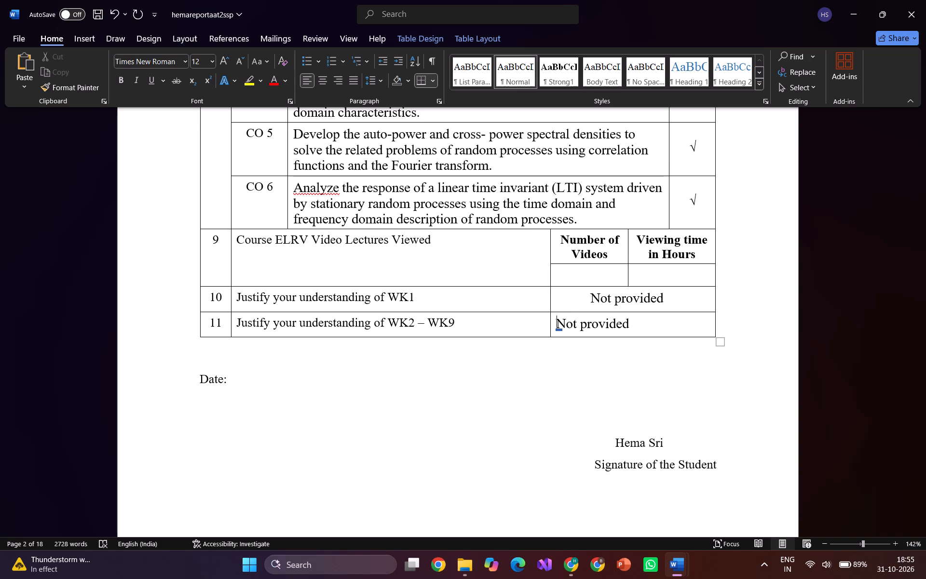
key("space")
key("space")
key("space")
key("space")
key("space")
key("space")
key("space")
key("space")
key("space")
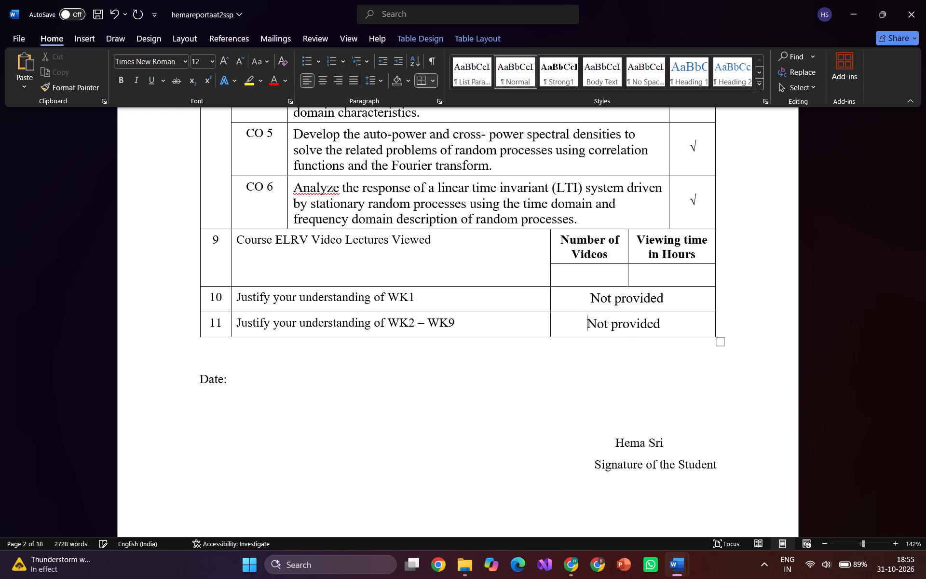
key("space")
Fill in the self-assessment form's "Date:" line with "30 October 2026", using a zero in the day.
scroll(582, 338, "down", 3)
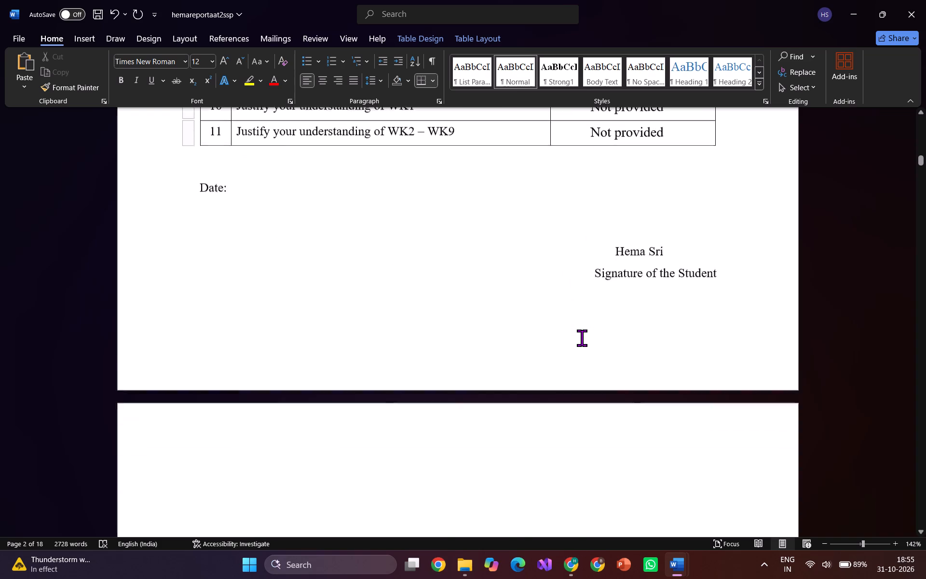
scroll(582, 338, "up", 1)
scroll(368, 219, "up", 1)
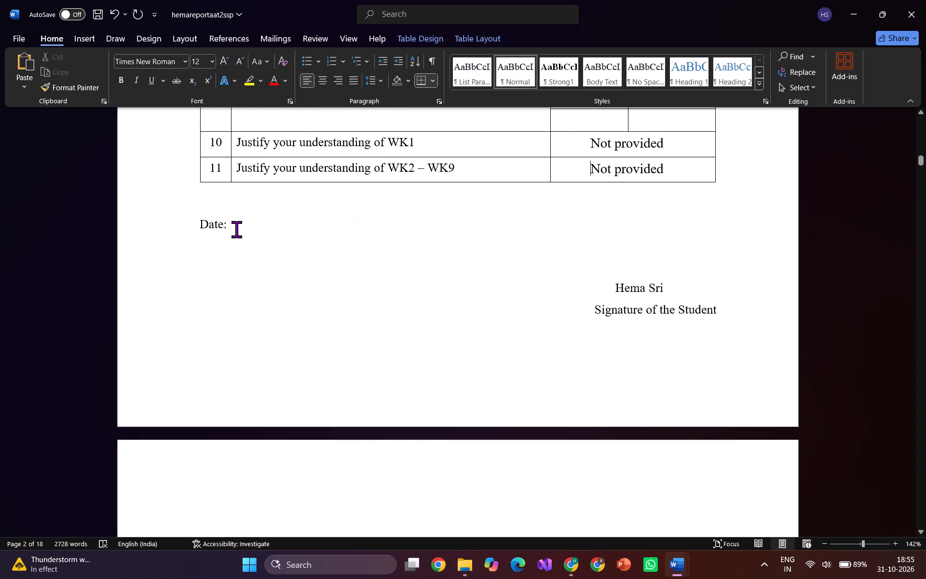
left_click(236, 230)
key("BackSpace")
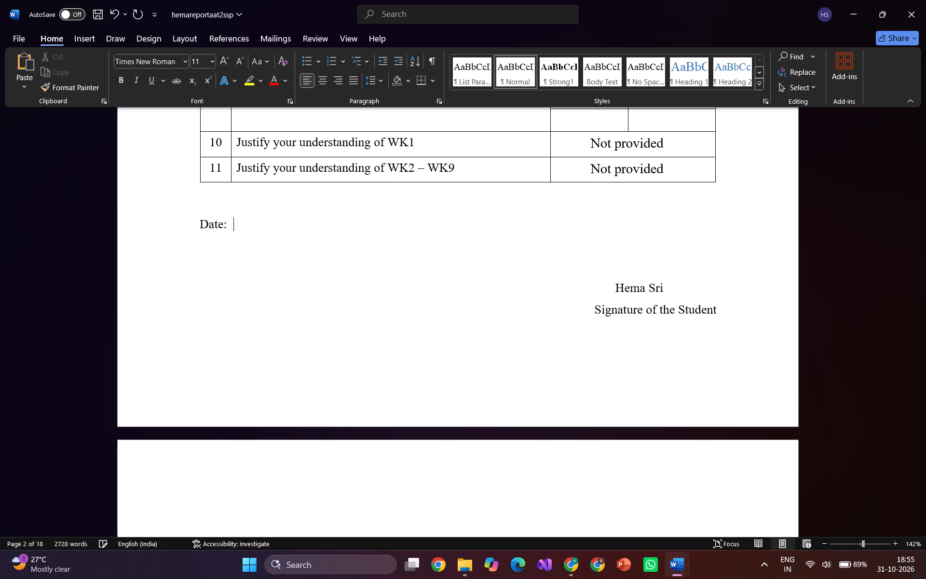
type("3o")
key("space")
type("October 2026")
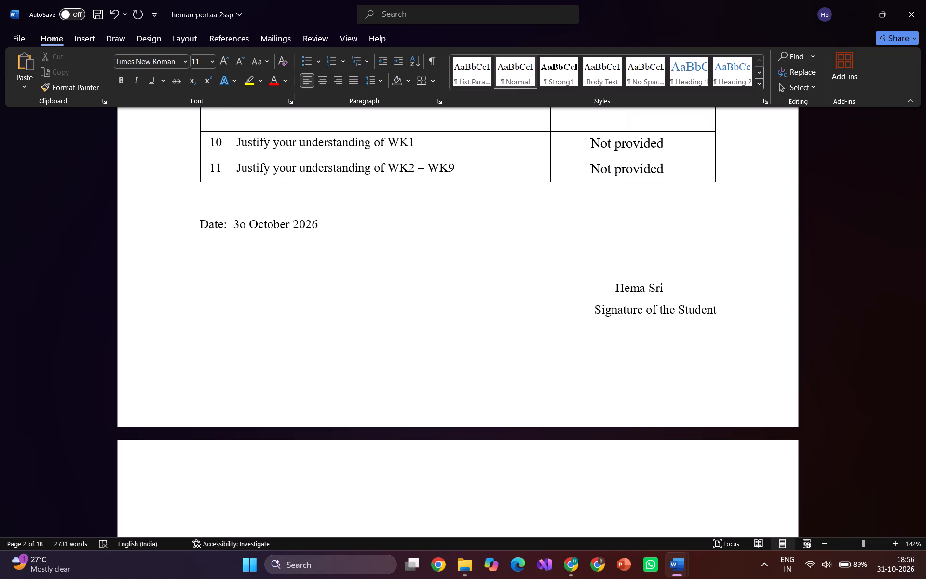
key("Left")
key("Left")
key("Left")
key("Left")
key("Left")
key("Left")
key("Left")
key("Left")
key("Left")
key("Left")
key("Left")
key("Left")
key("Left")
key("Left")
key("Left")
key("Left")
key("Left")
key("Right")
key("Right")
key("Right")
key("Right")
key("BackSpace")
key("0")
Review the project title page and the certificate page for names, wording and the date entry.
scroll(417, 257, "down", 4)
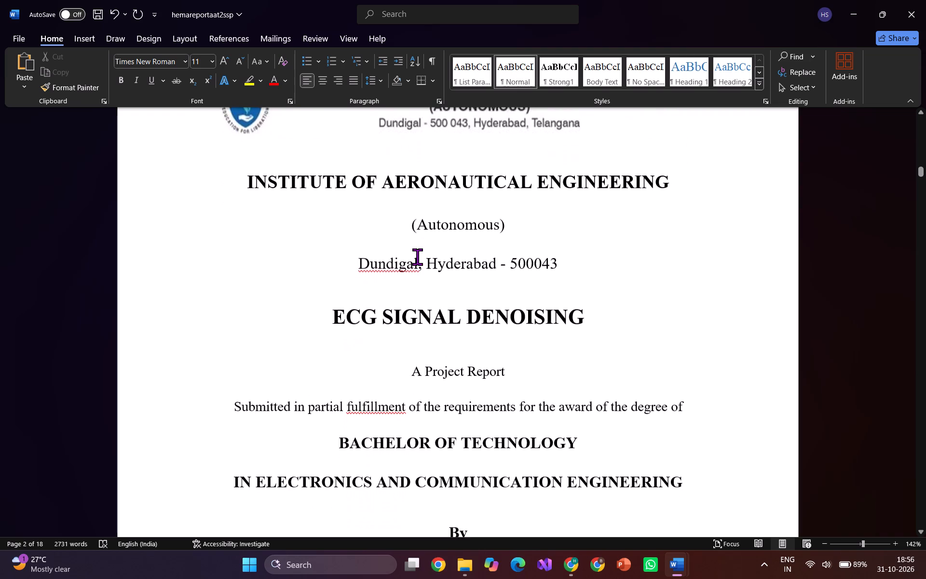
scroll(417, 257, "down", 2)
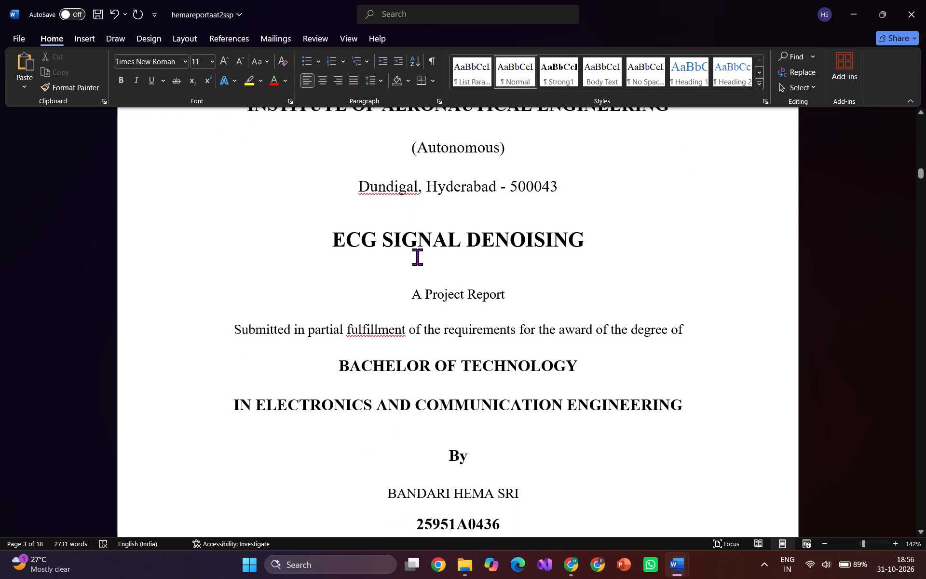
scroll(417, 257, "down", 2)
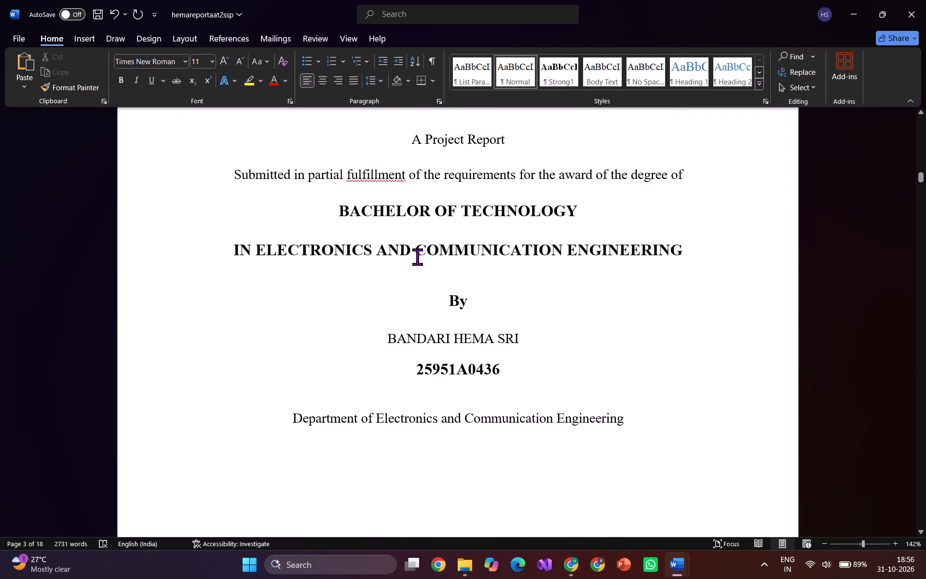
scroll(417, 257, "down", 4)
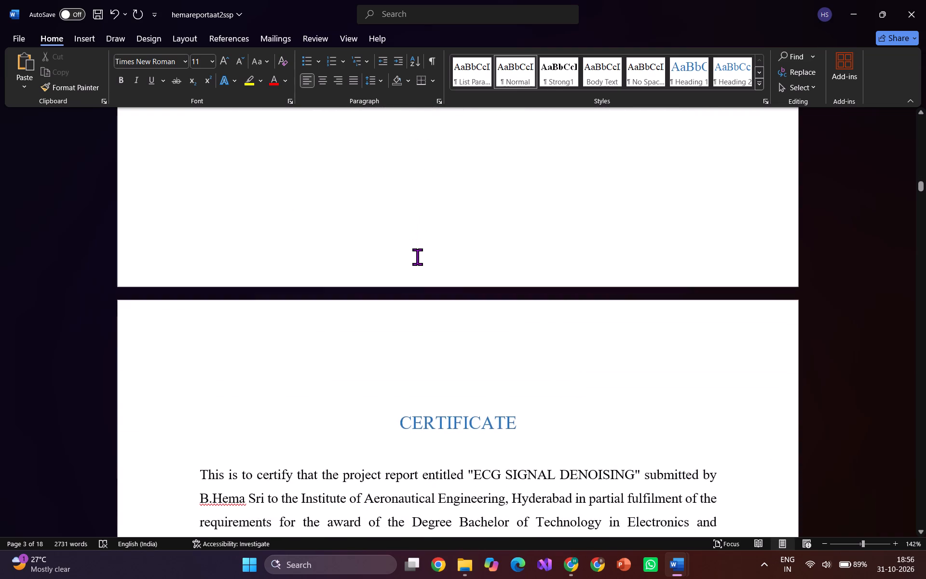
scroll(417, 257, "down", 2)
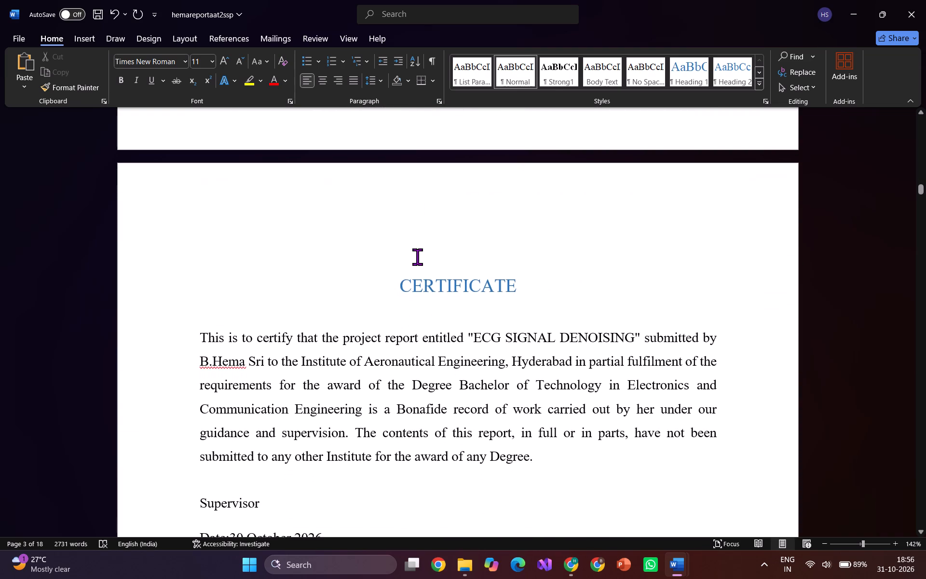
scroll(417, 257, "down", 1)
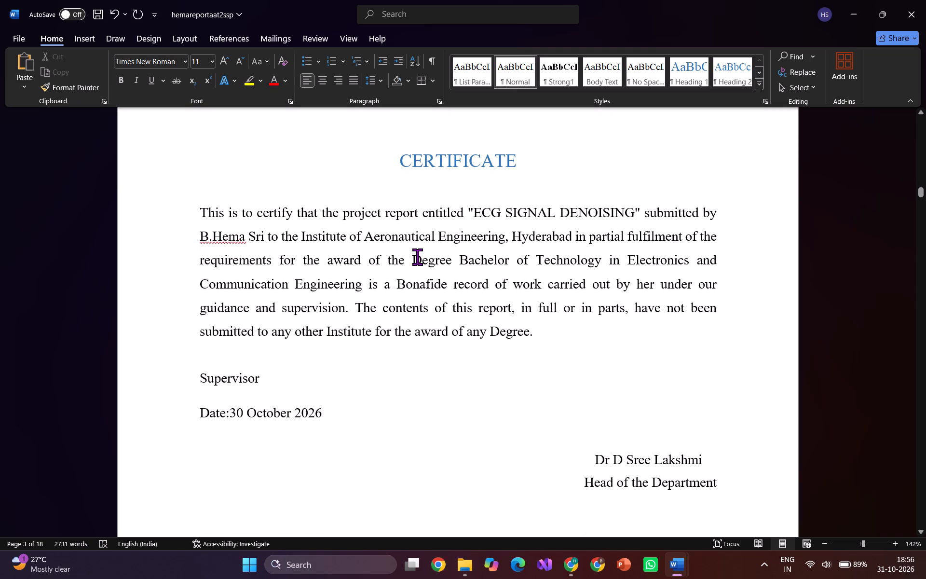
Insert a space between the initial and the first name of the student in the certificate paragraph.
left_click(212, 238)
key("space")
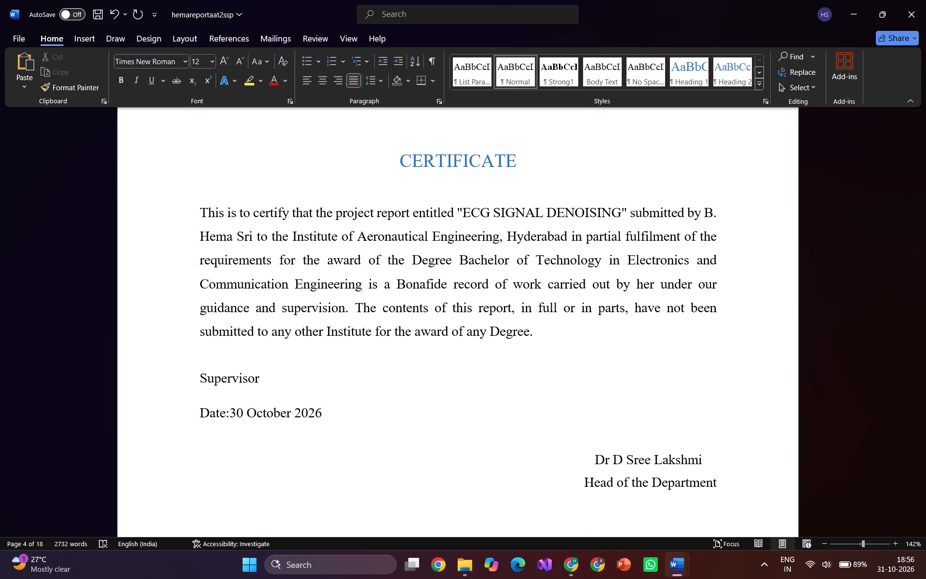
Add one extra space after "submitted by" in the certificate paragraph to move the student's initial onto the same line as the name.
key("Up")
key("Right")
key("Right")
key("Right")
key("Right")
key("Right")
key("Right")
key("Right")
key("Right")
key("Right")
key("Right")
key("Right")
key("Right")
key("Right")
key("Right")
key("Right")
key("Right")
key("Right")
key("Right")
key("Right")
key("Right")
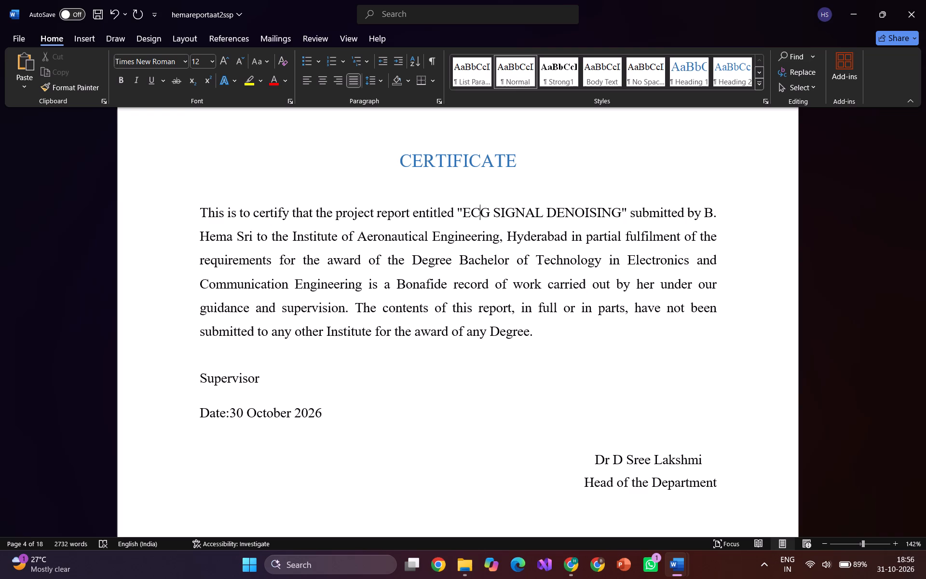
key("Left")
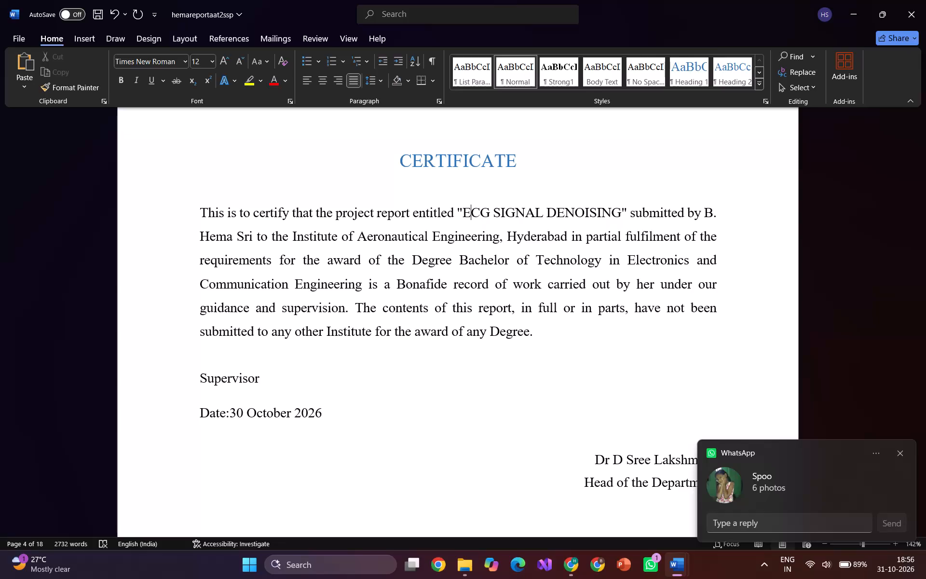
key("Left")
key("Right")
key("Right")
key("Right")
key("Right")
key("Right")
key("Right")
key("Right")
key("Right")
key("Right")
key("Right")
key("Right")
key("Right")
key("Right")
key("Right")
key("Right")
key("Right")
key("Right")
key("Right")
key("Right")
key("Right")
key("Right")
key("Right")
key("Right")
key("Right")
key("Right")
key("Right")
key("Right")
key("Right")
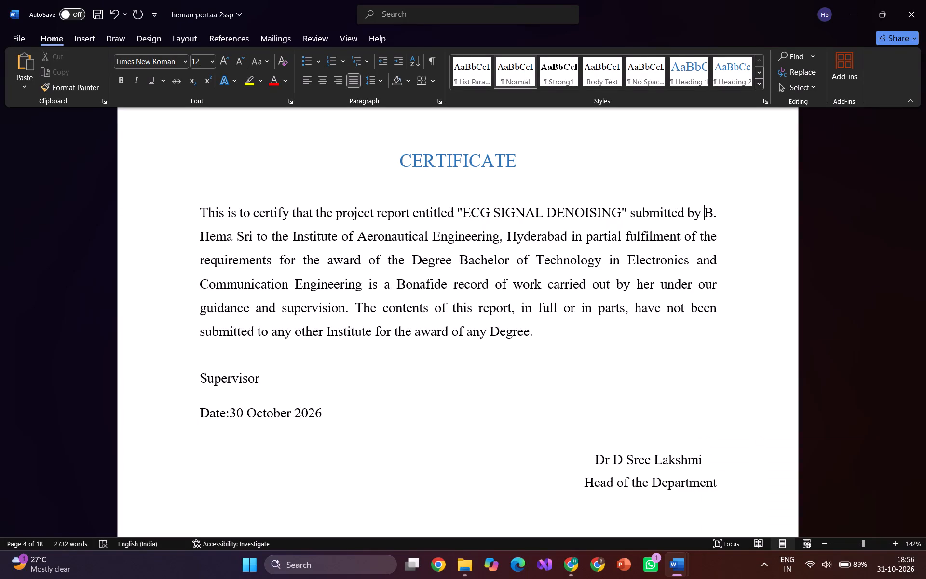
key("Return")
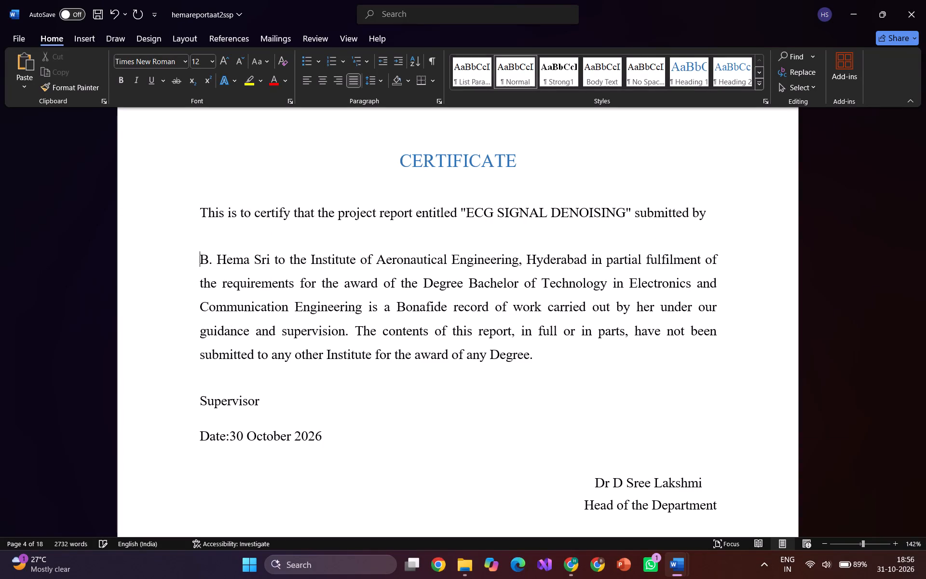
key("BackSpace")
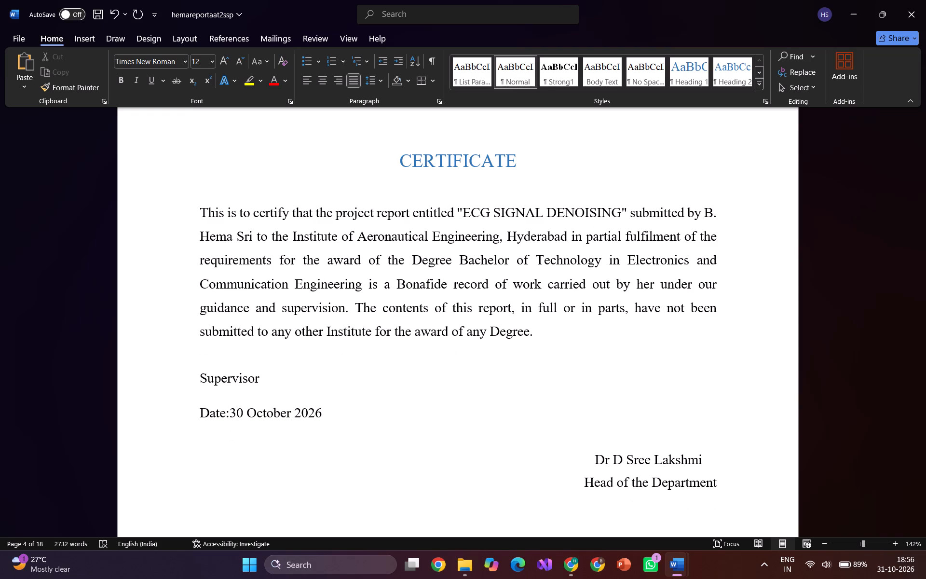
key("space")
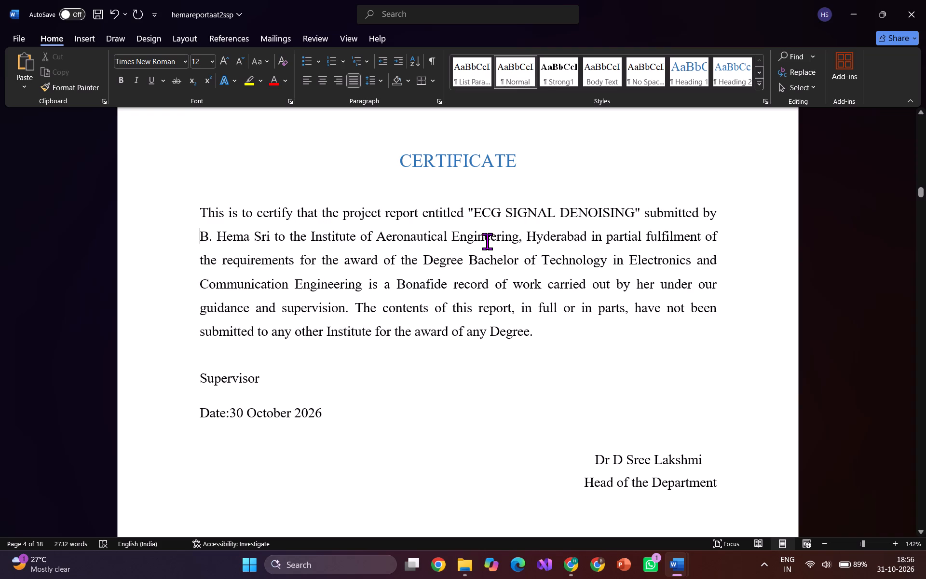
Review the rest of the certificate page below the paragraph, including the supervisor, date and department head lines.
scroll(504, 320, "down", 1)
left_click(504, 320)
scroll(504, 320, "down", 2)
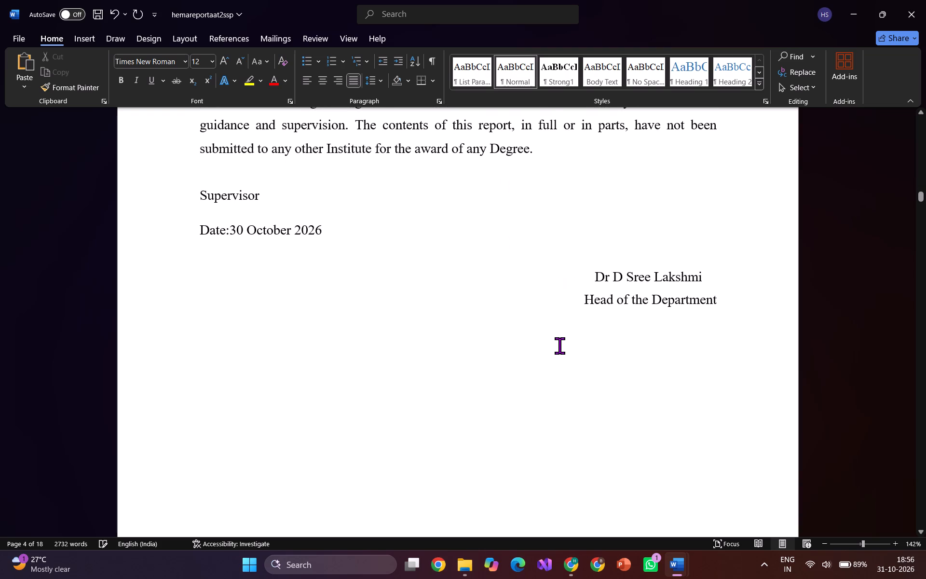
Insert a space after the initial in the student's name in the approval sheet's paragraph.
scroll(559, 345, "down", 4)
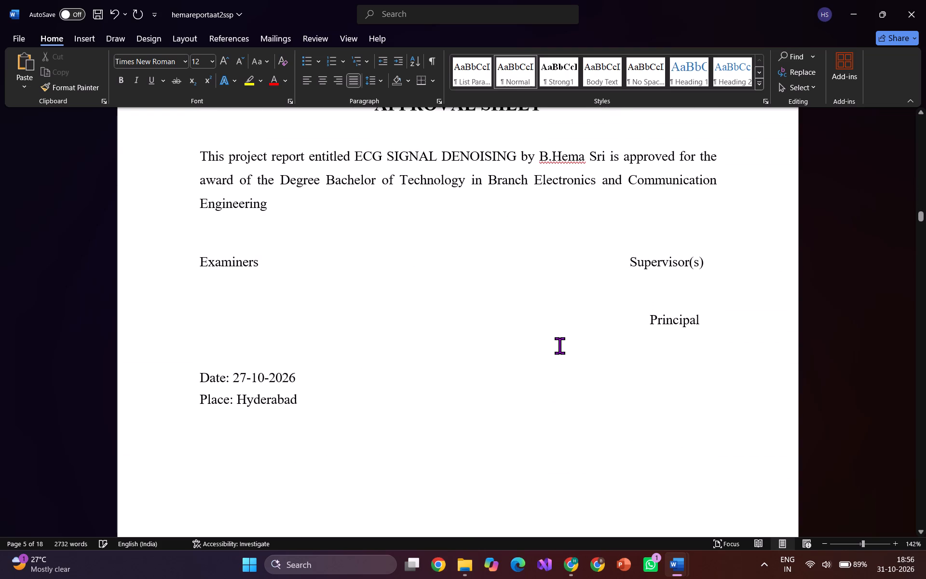
left_click(550, 160)
key("space")
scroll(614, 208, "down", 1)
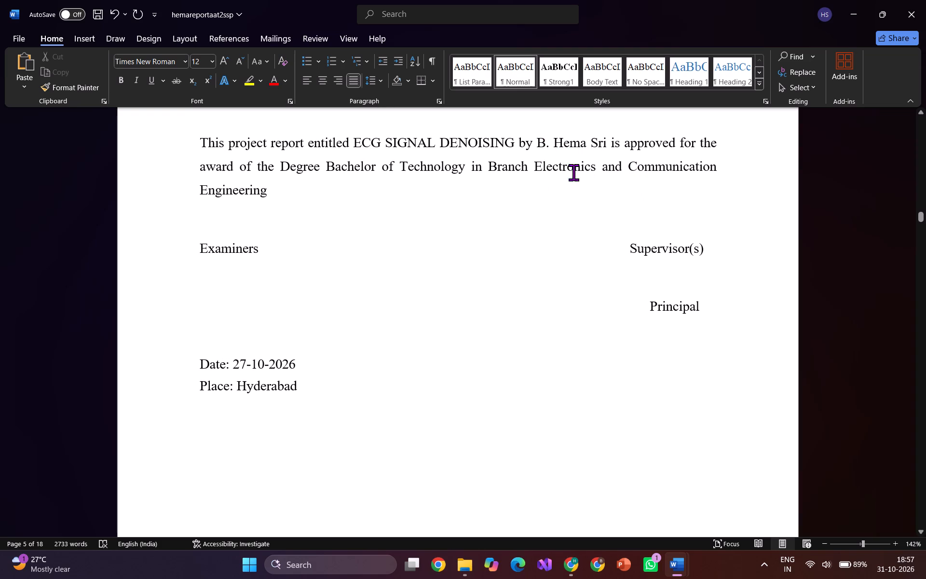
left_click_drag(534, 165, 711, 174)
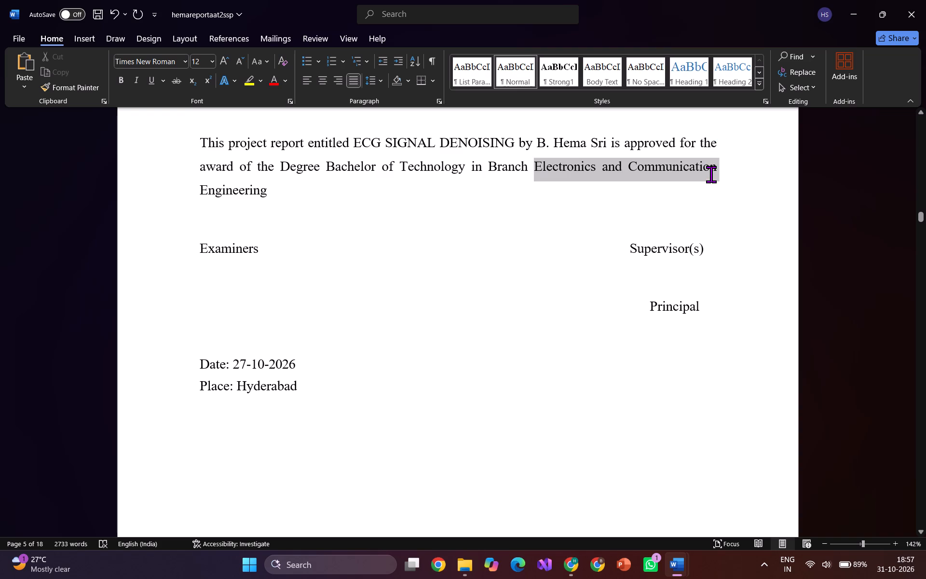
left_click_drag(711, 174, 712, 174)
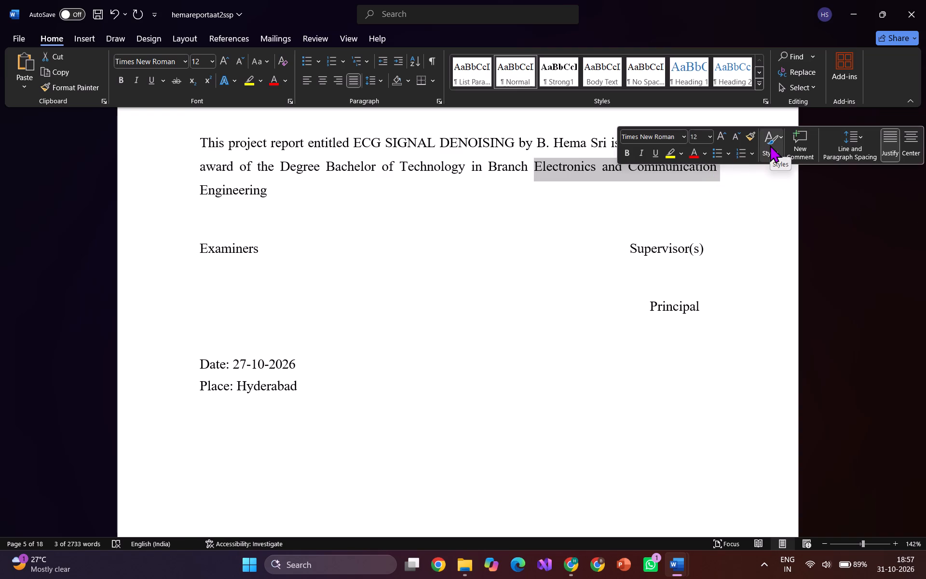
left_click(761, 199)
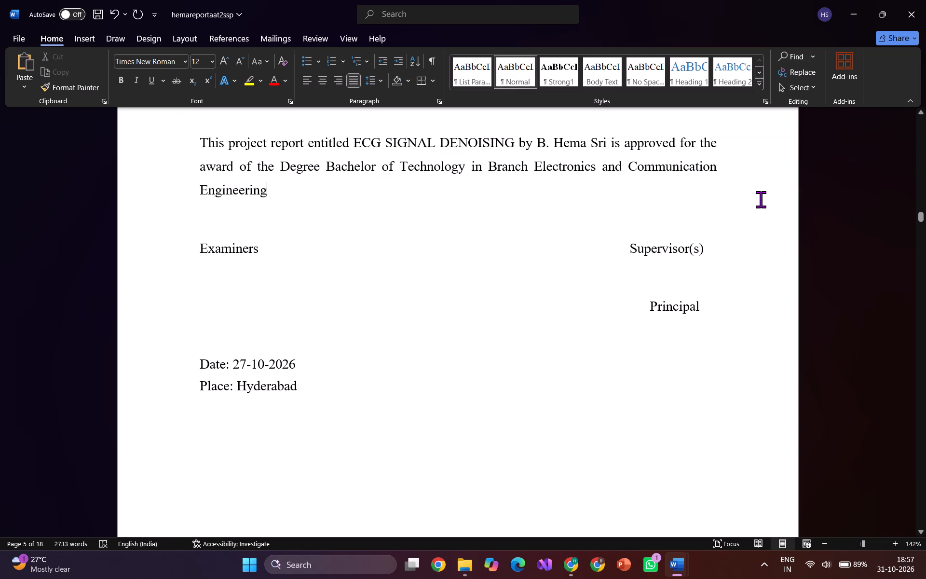
Change the day in the approval sheet's date so that it reads 30-10-2026.
scroll(451, 295, "down", 1)
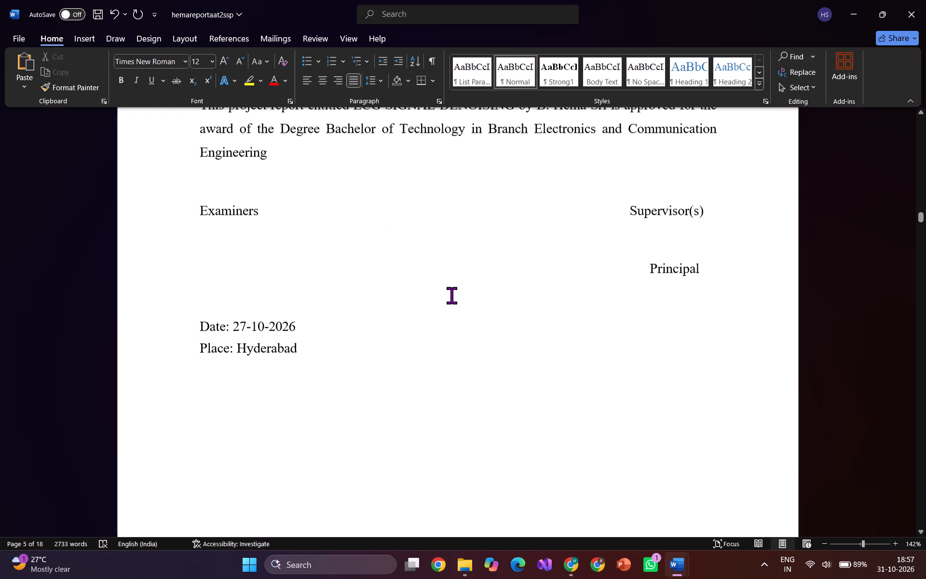
scroll(451, 295, "down", 3)
scroll(451, 295, "up", 1)
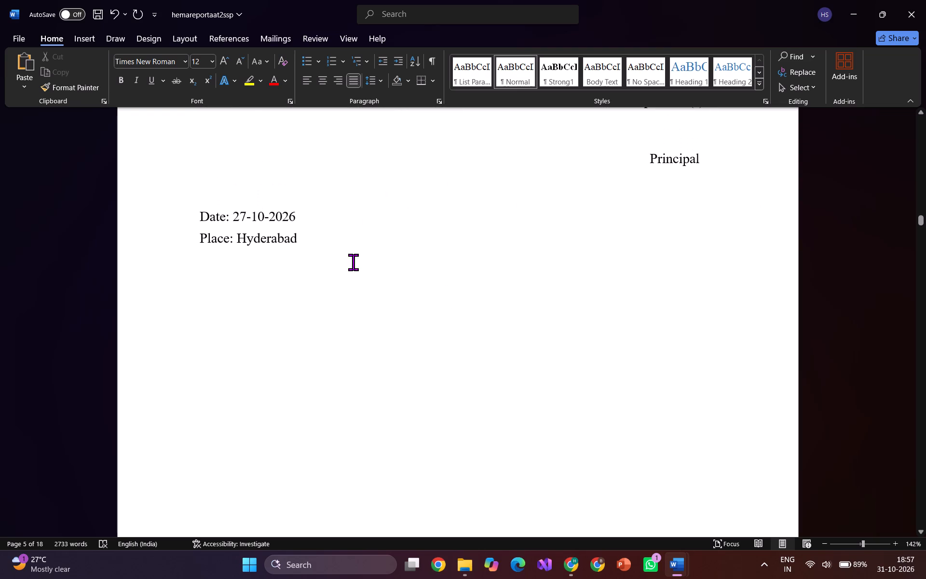
left_click(242, 216)
key("Right")
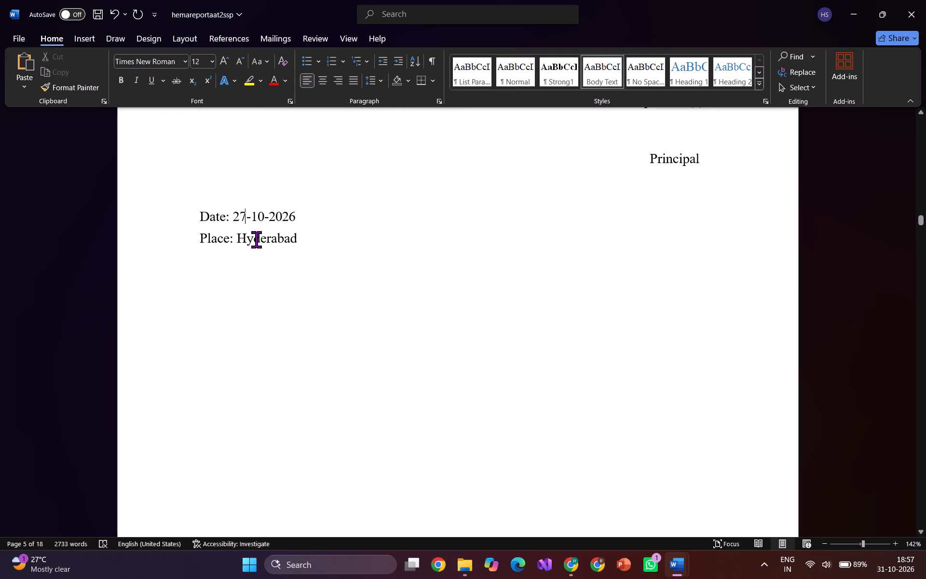
key("BackSpace")
key("BackSpace")
key("2")
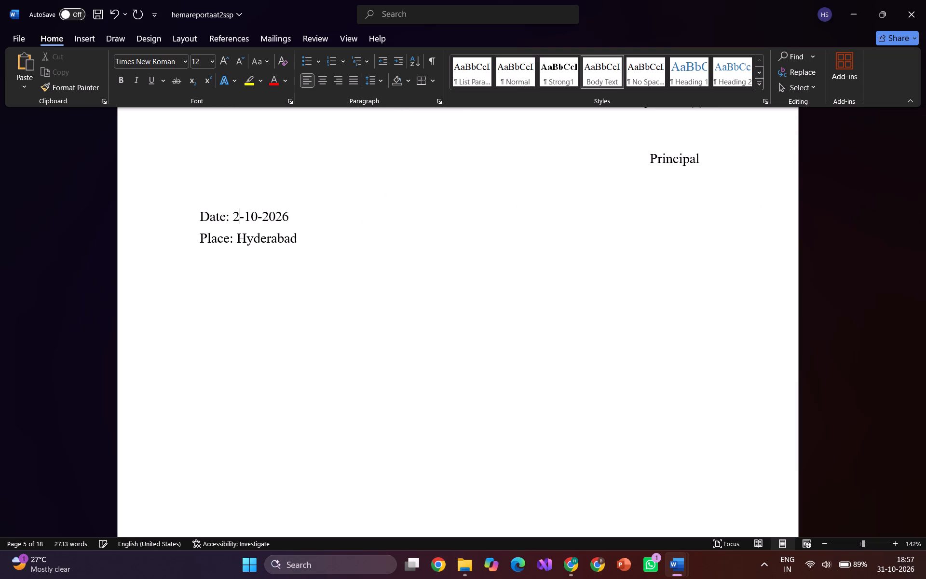
key("BackSpace")
type("30")
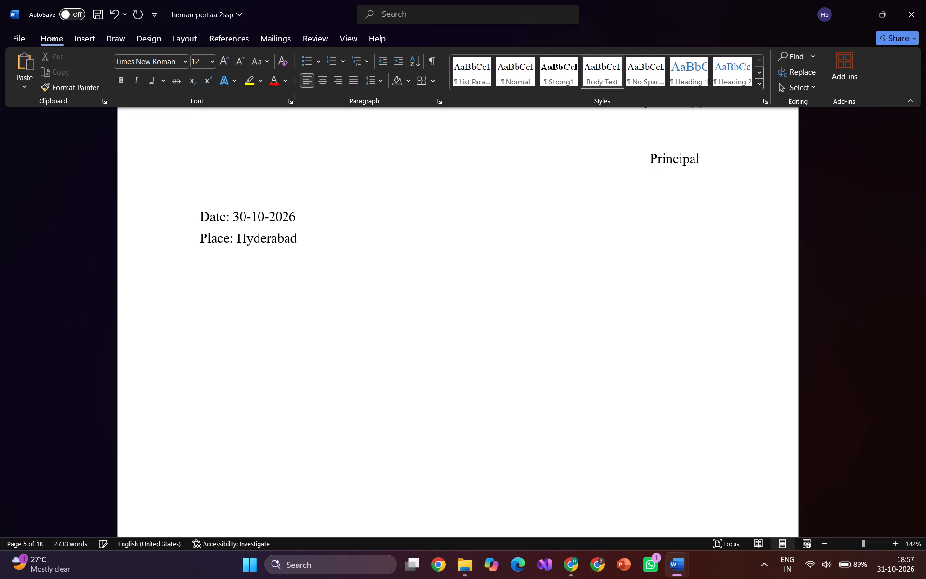
Proofread the Acknowledgement page's heading and its three paragraphs.
scroll(359, 349, "down", 6)
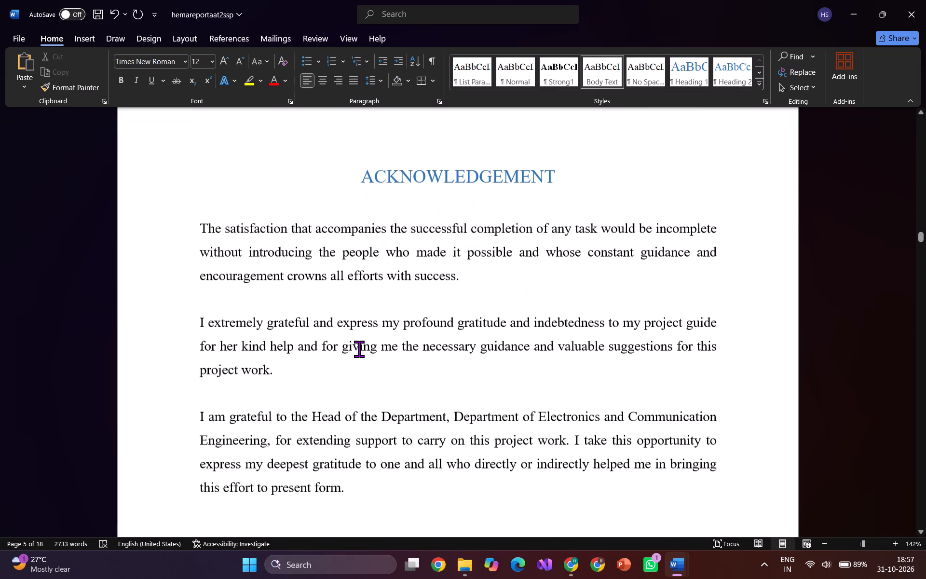
scroll(359, 349, "down", 1)
scroll(359, 349, "up", 2)
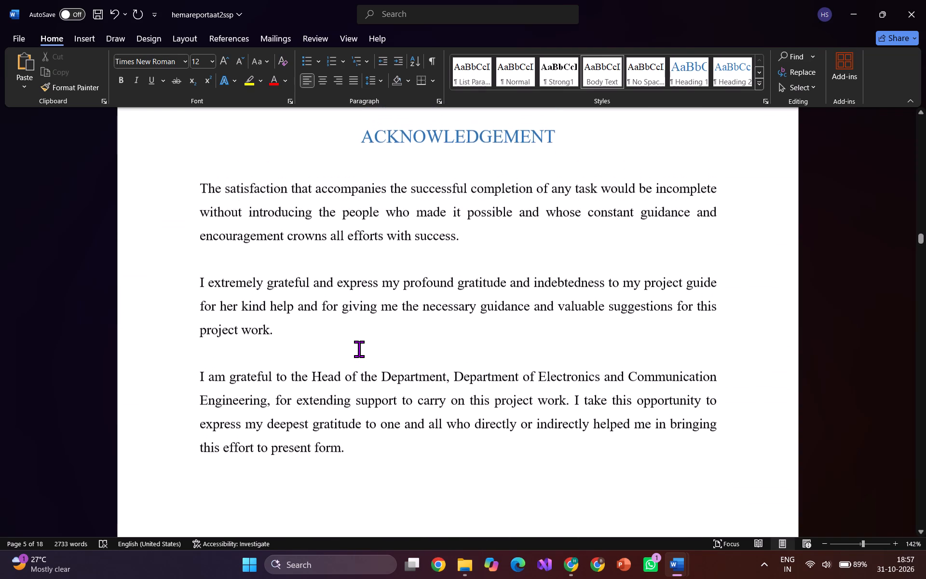
scroll(359, 349, "up", 1)
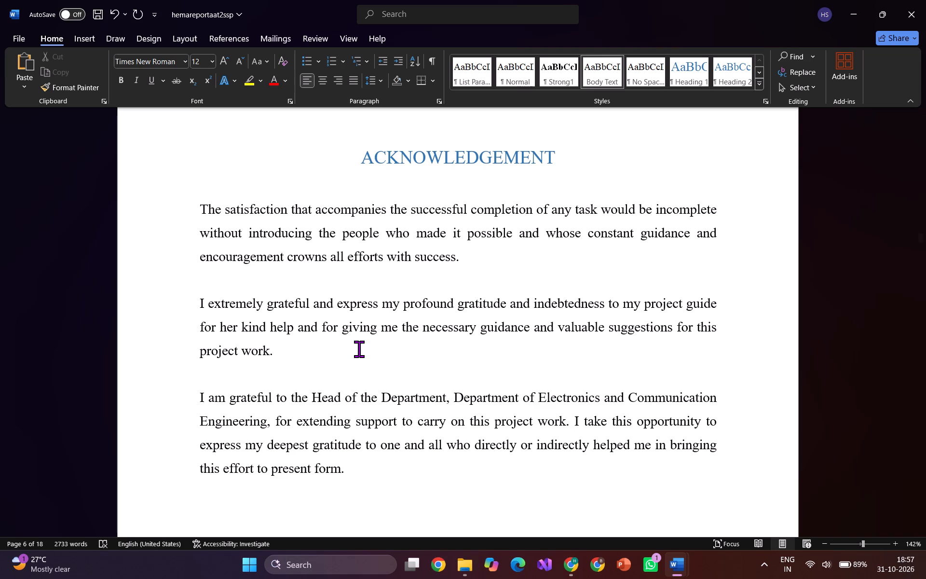
scroll(359, 349, "down", 1)
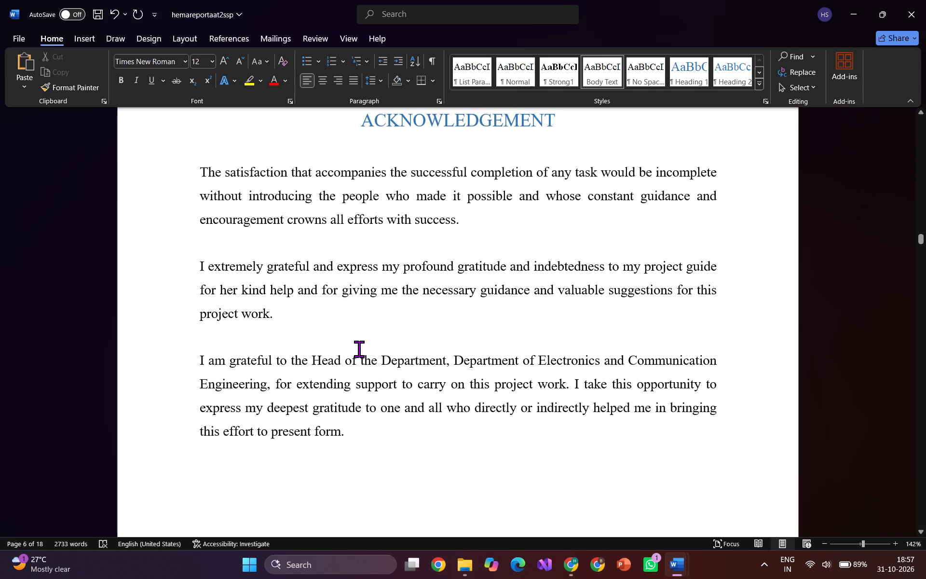
scroll(359, 349, "down", 2)
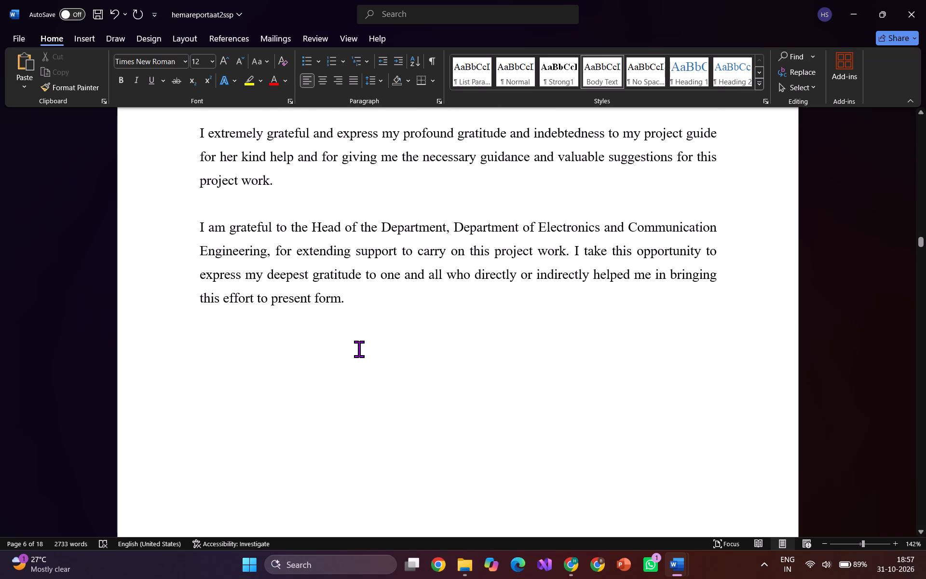
scroll(359, 349, "down", 2)
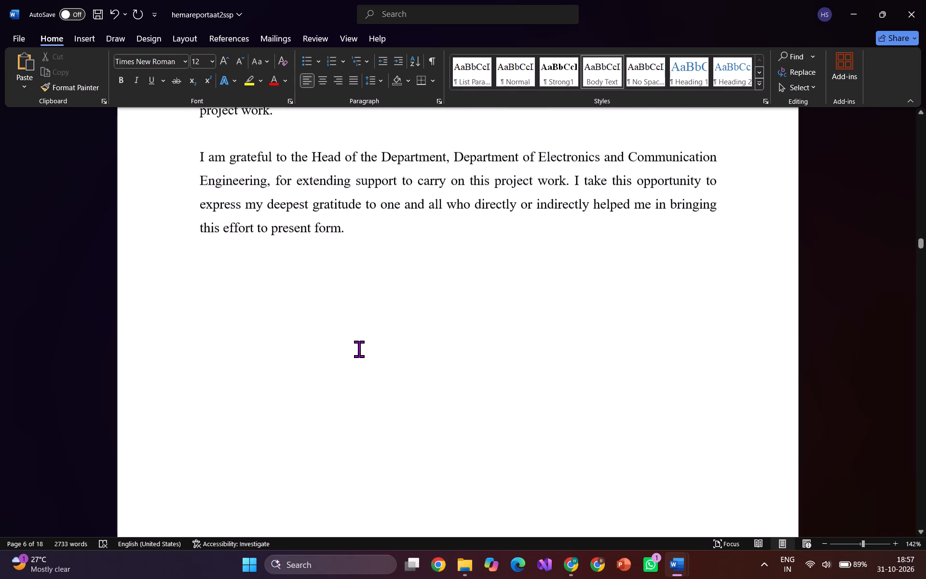
scroll(359, 349, "down", 1)
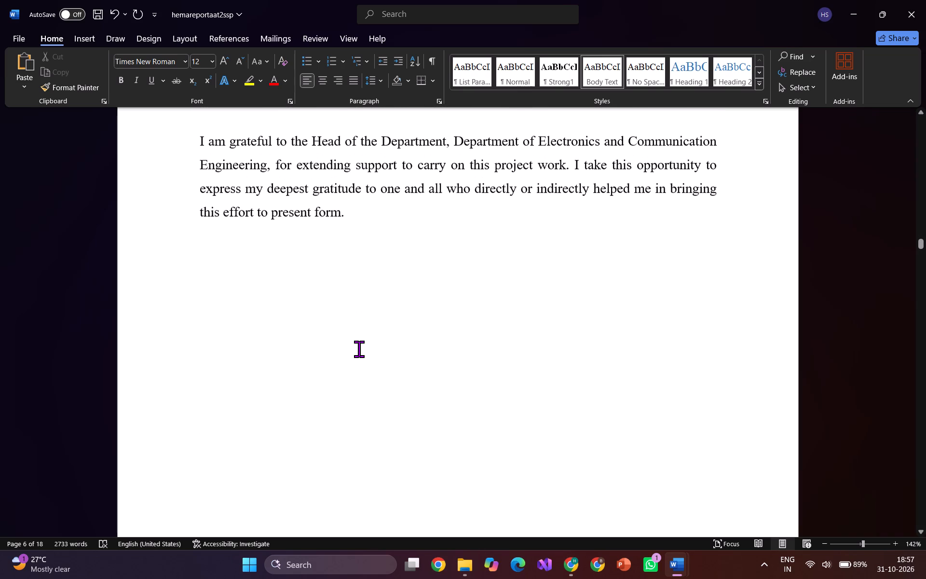
scroll(359, 349, "down", 1)
scroll(359, 349, "up", 1)
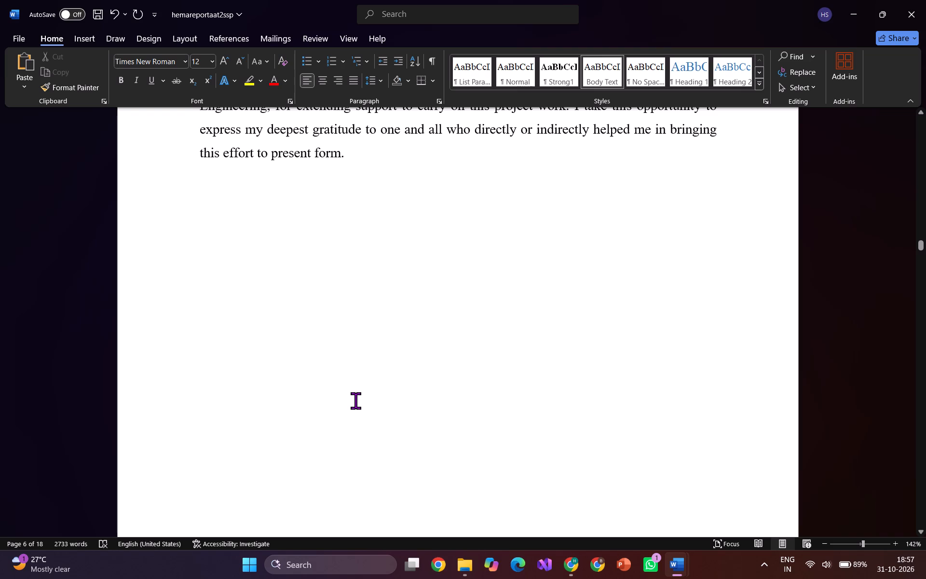
scroll(355, 400, "up", 2)
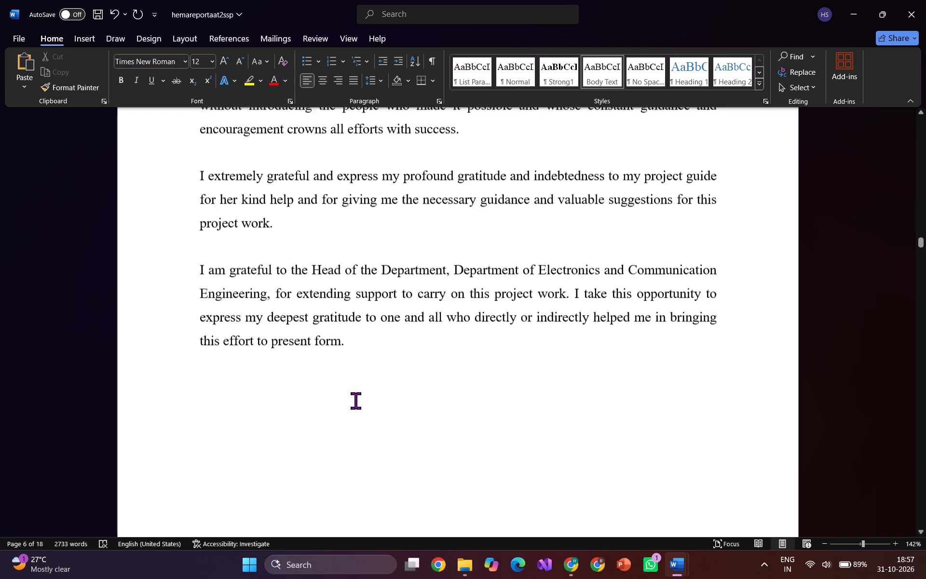
scroll(355, 400, "up", 1)
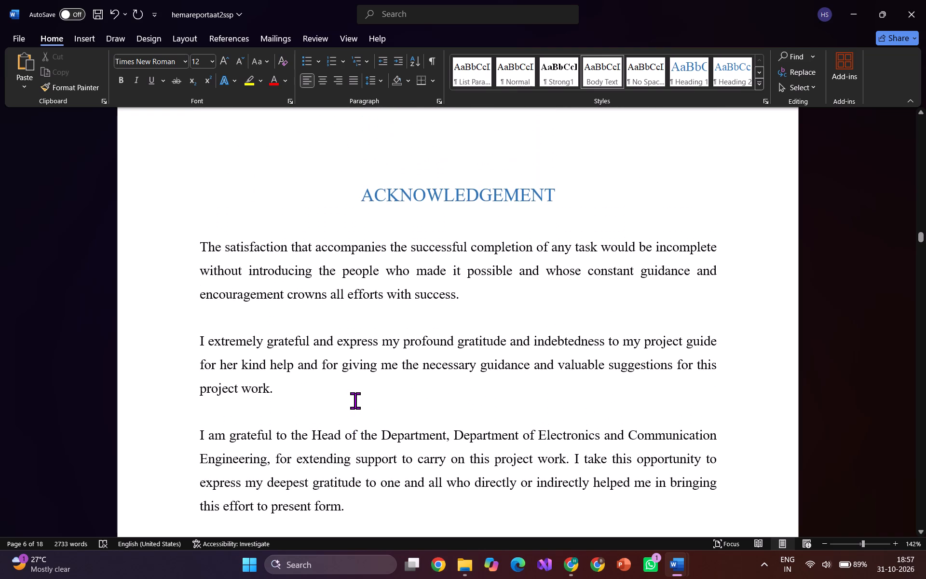
left_click(355, 401)
scroll(355, 401, "up", 2)
Skim the rest of the report from the table of contents through the declaration and chapters to the references, and return to the front.
scroll(355, 401, "down", 4)
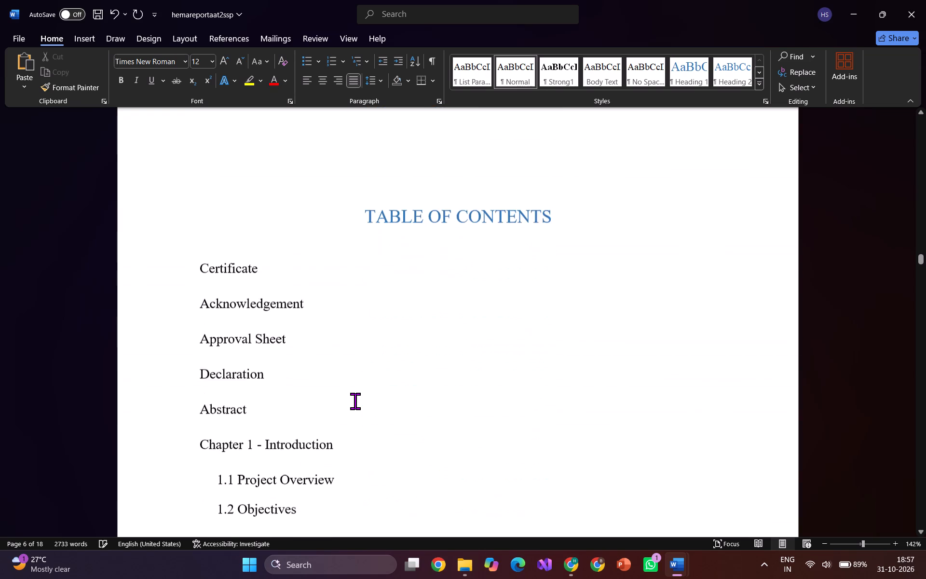
scroll(355, 401, "down", 3)
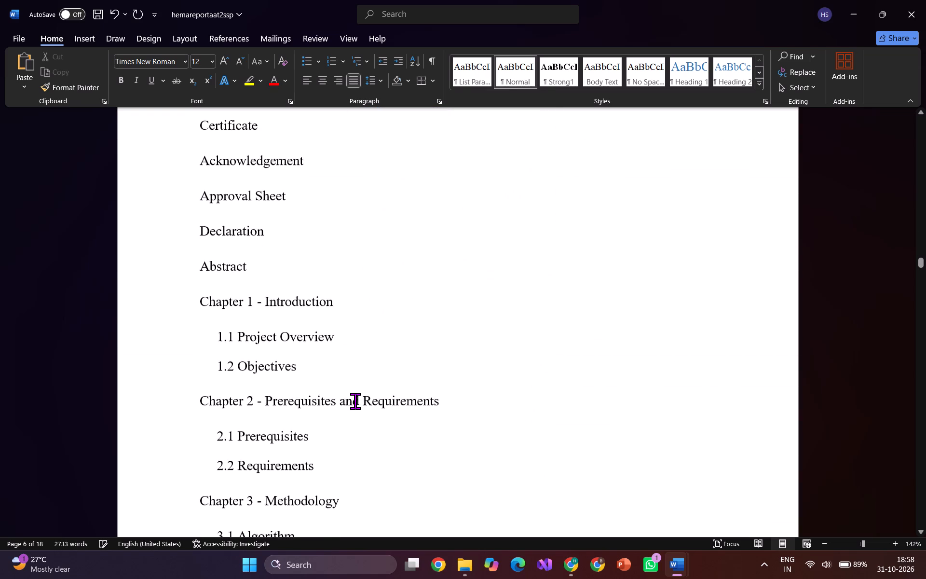
scroll(355, 401, "down", 3)
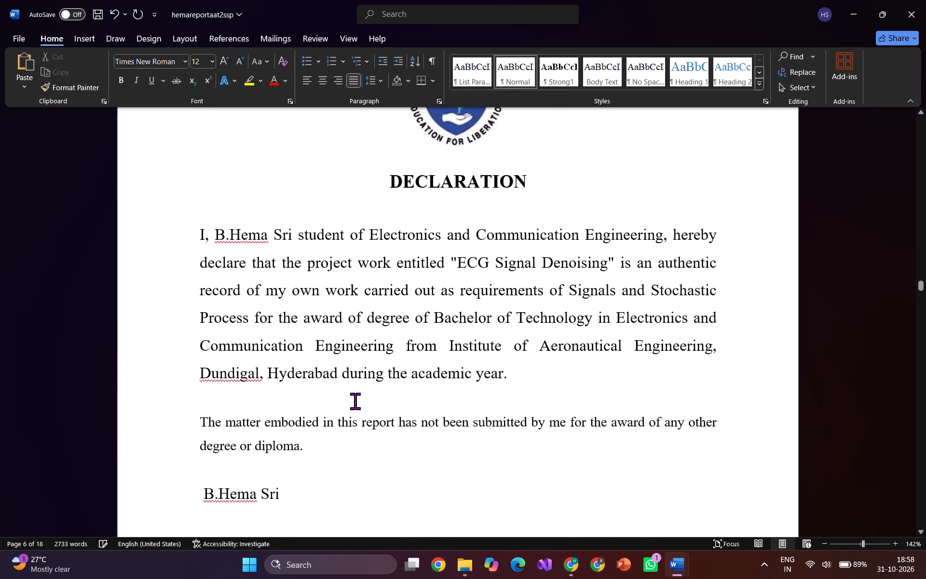
scroll(355, 401, "down", 4)
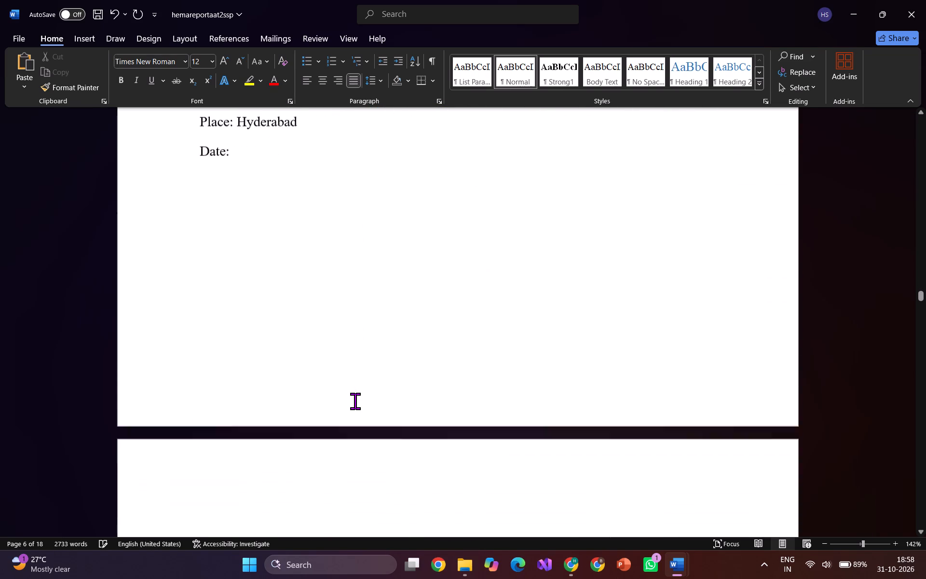
scroll(355, 401, "down", 5)
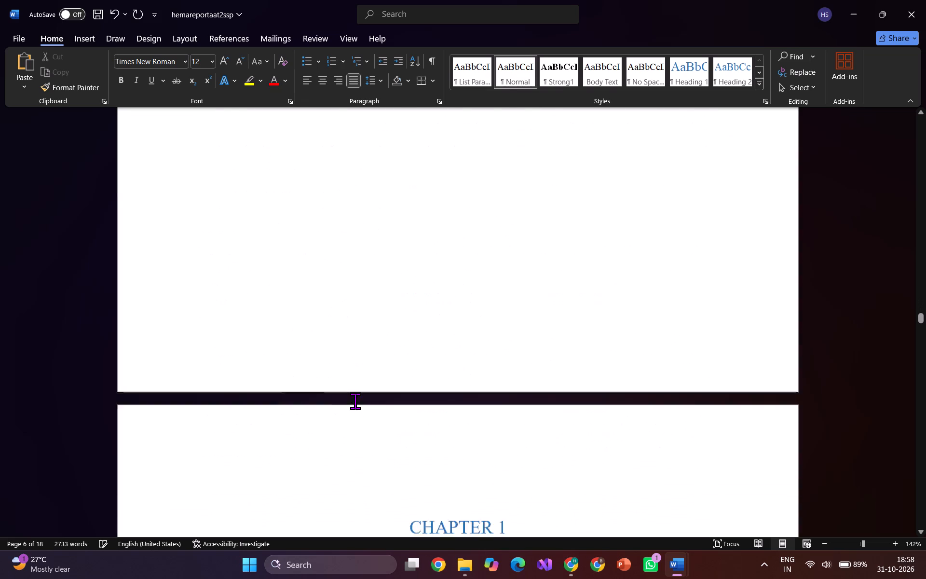
scroll(355, 401, "down", 9)
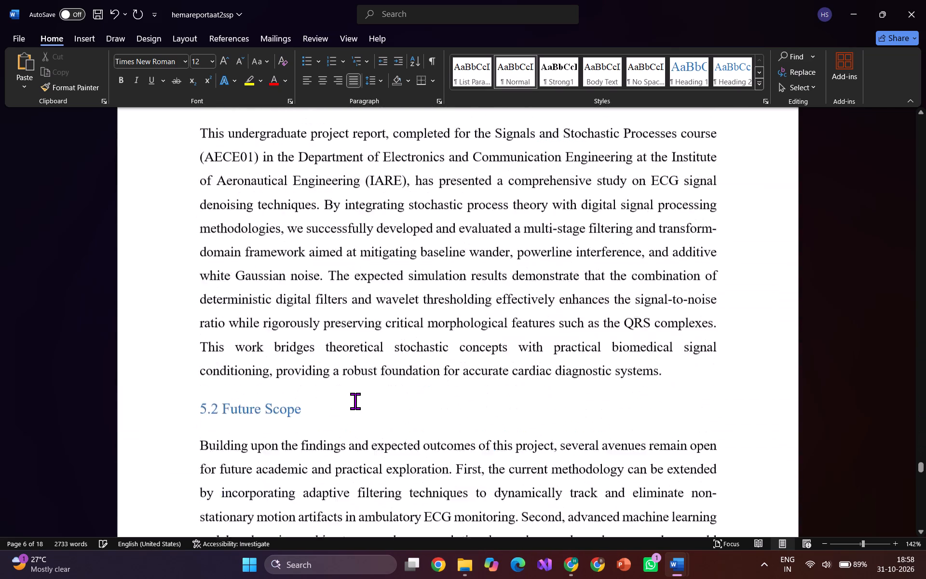
scroll(355, 401, "down", 5)
scroll(355, 401, "up", 12)
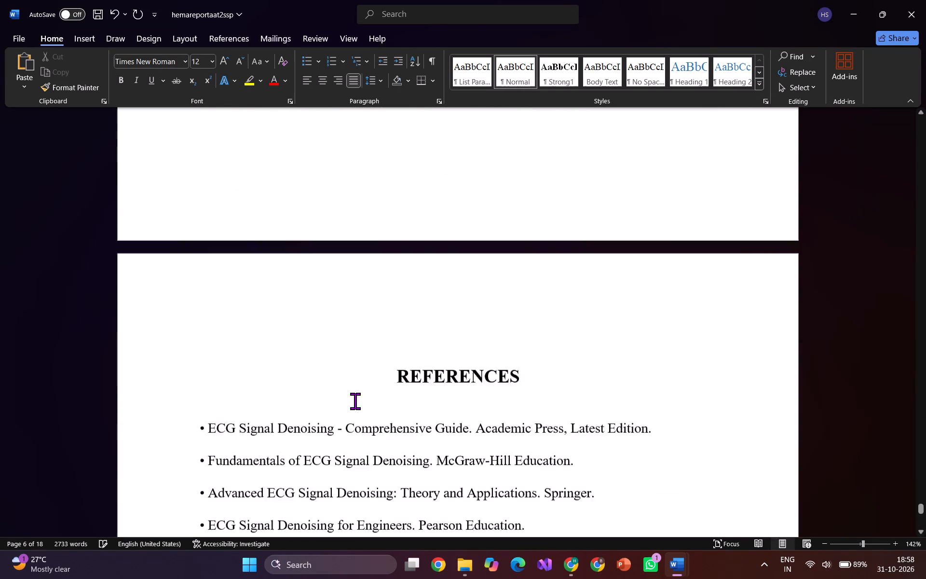
scroll(355, 401, "up", 20)
scroll(355, 401, "up", 8)
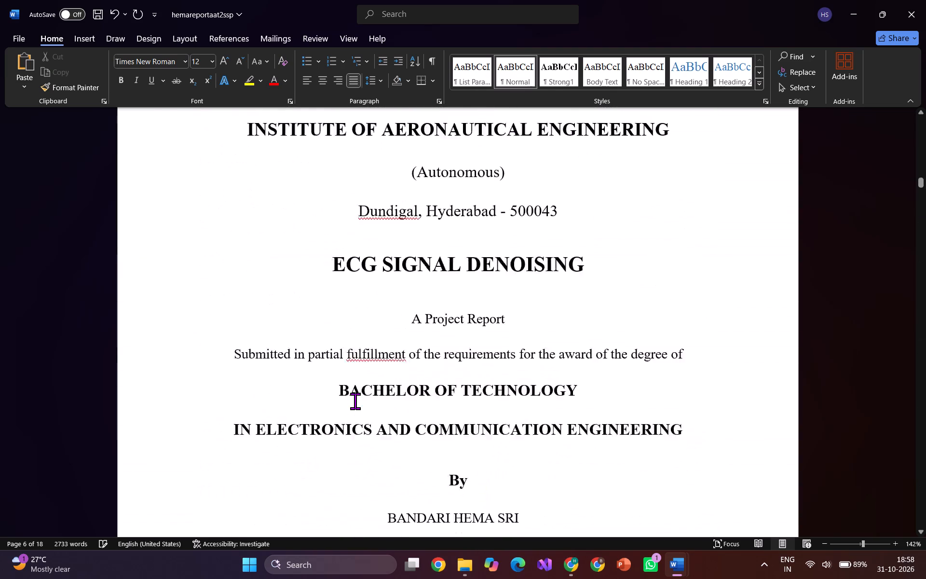